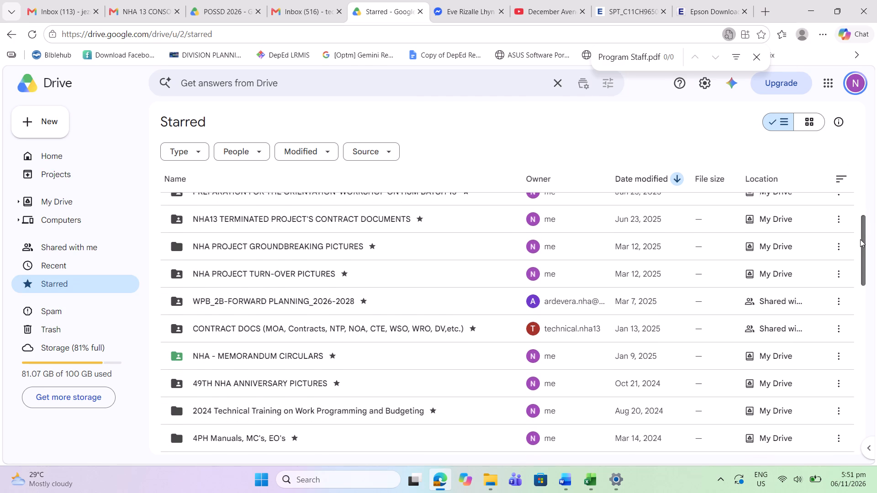
Look through the Starred folders in Drive, back up to the most recently modified ones.
left_click_drag(860, 239, 860, 240)
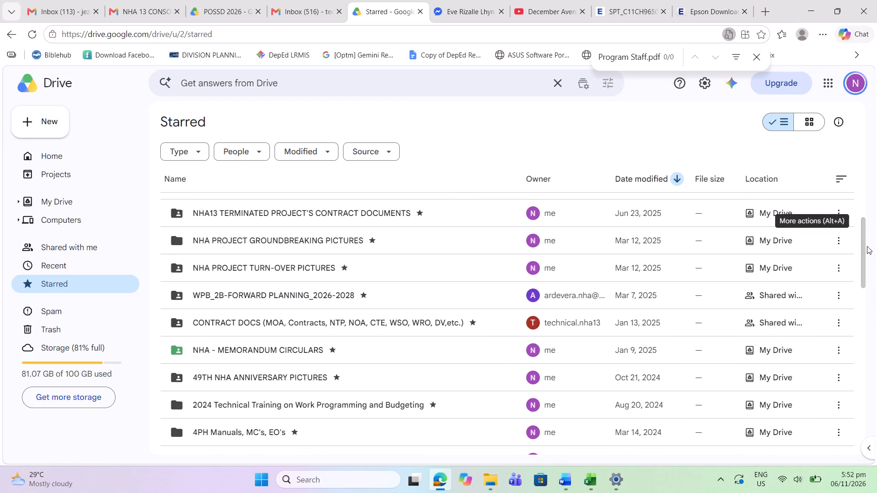
left_click_drag(863, 252, 863, 188)
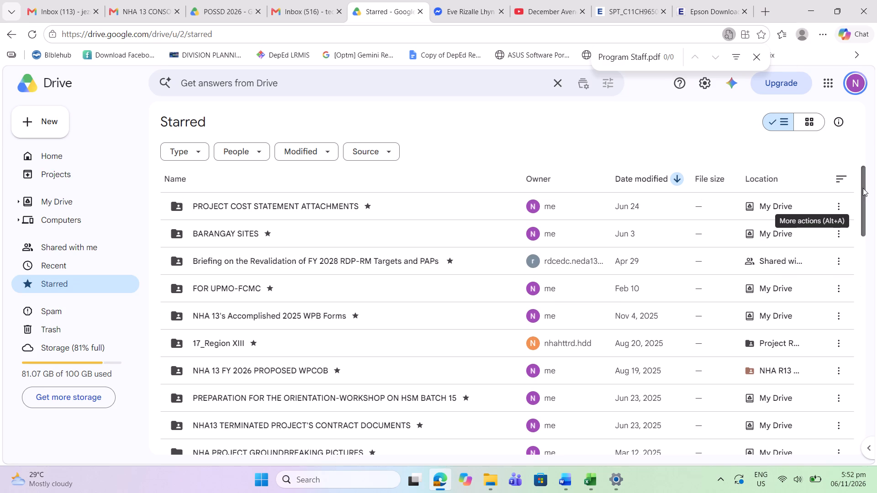
Open the FY 2026 folder inside the starred folder "NHA Region XIII PPR and CMR Supporting Documents".
left_click_drag(863, 188, 871, 300)
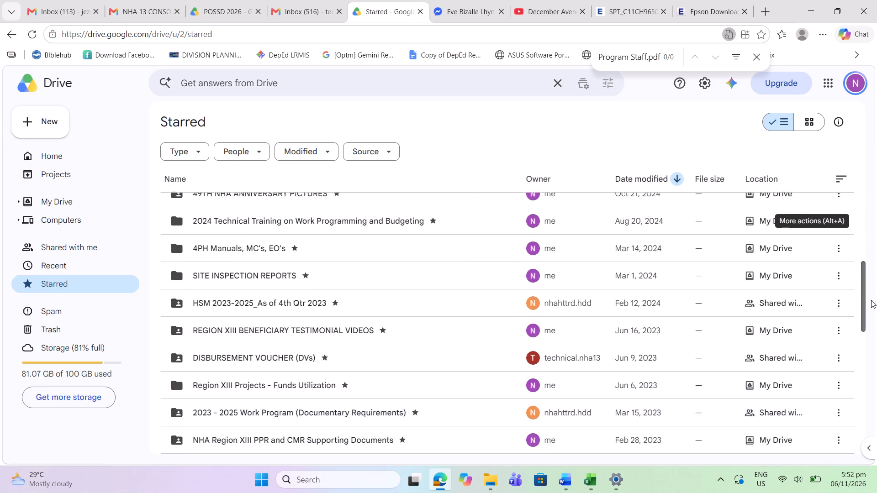
left_click_drag(871, 300, 871, 323)
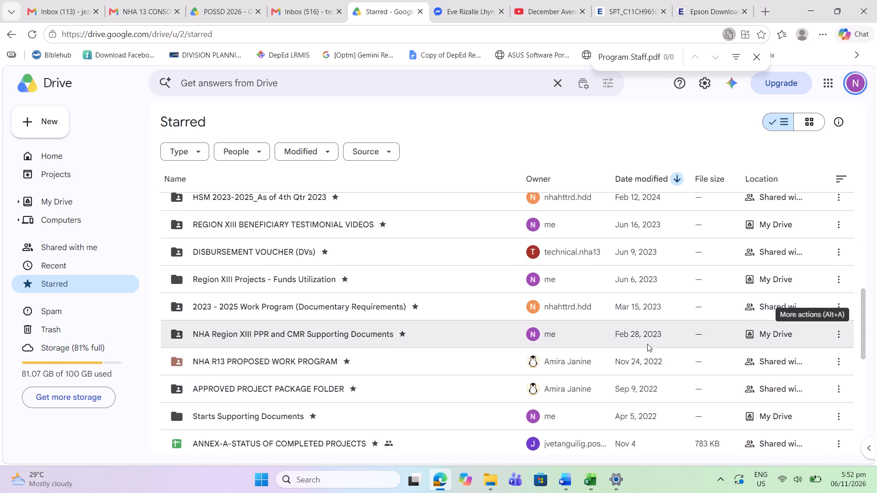
double_click(481, 334)
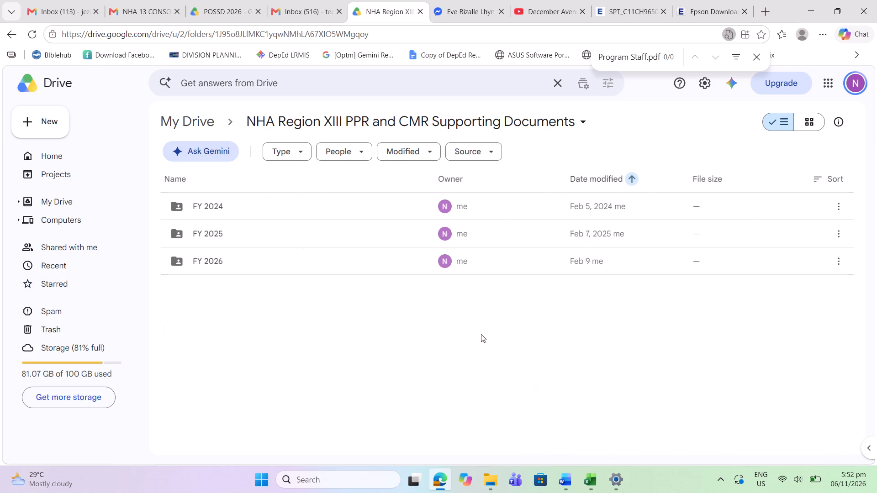
double_click(362, 264)
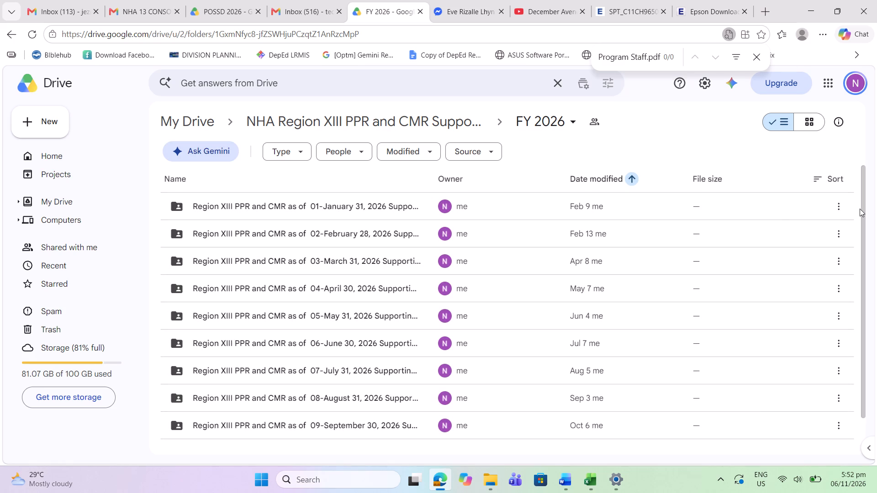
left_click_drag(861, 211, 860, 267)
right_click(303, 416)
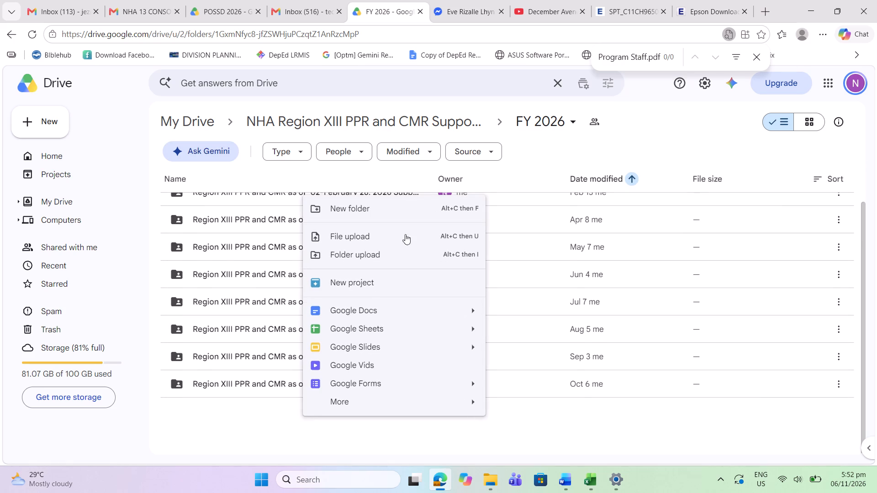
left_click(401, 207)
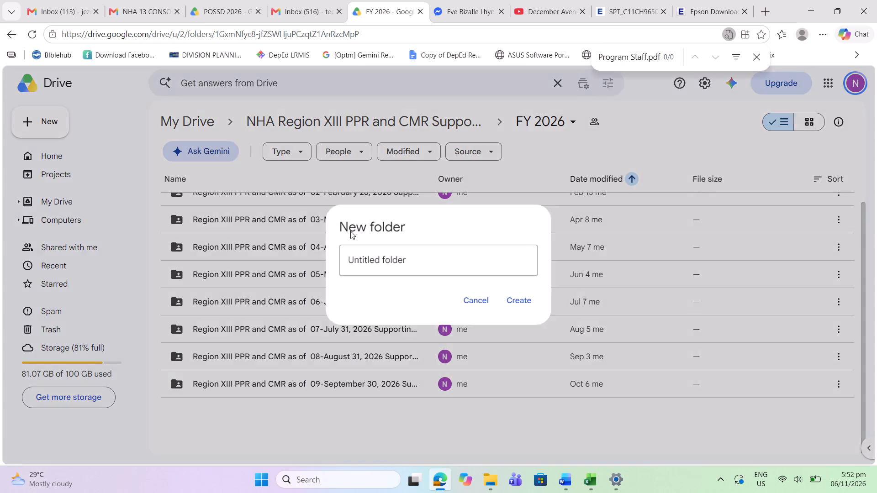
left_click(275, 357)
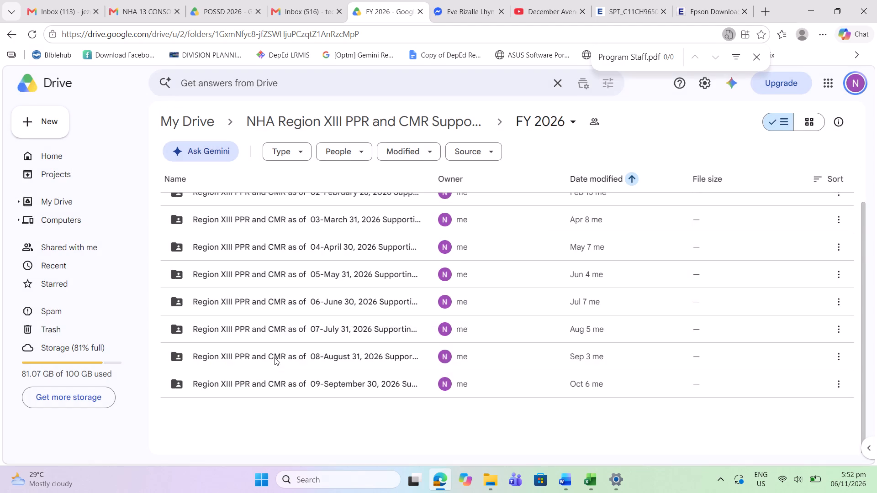
Copy the full name of the 08-August 31, 2026 folder without renaming it.
right_click(275, 357)
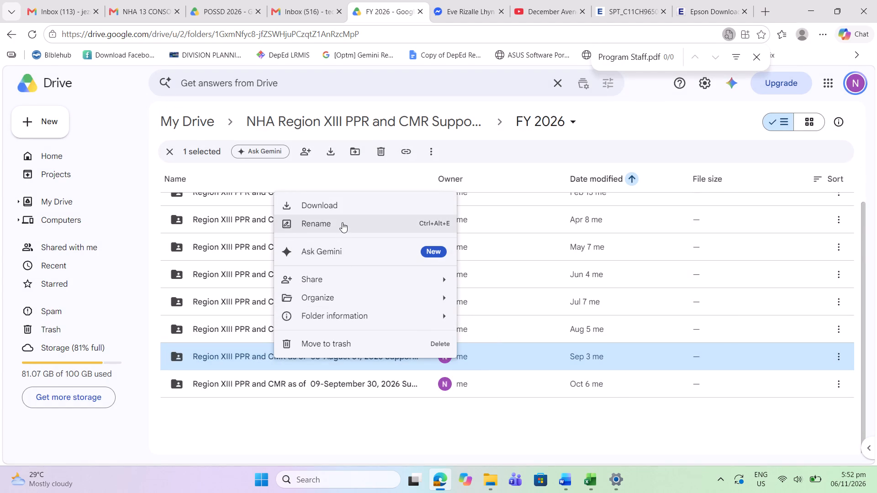
left_click(342, 222)
key("ctrl+c")
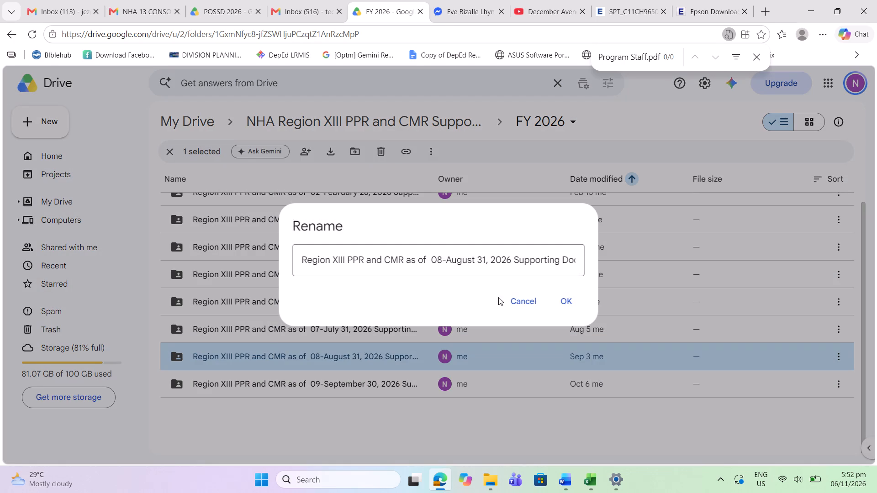
left_click(517, 295)
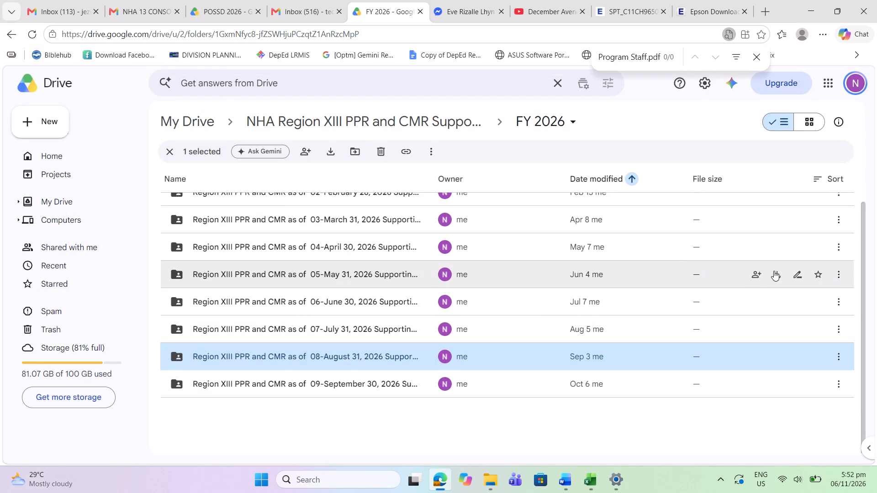
Create a folder in FY 2026 from the copied name, edited to "Region XIII PPR and CMR as of 10-October 31, 2026 Supporting Documents".
left_click_drag(864, 269, 862, 212)
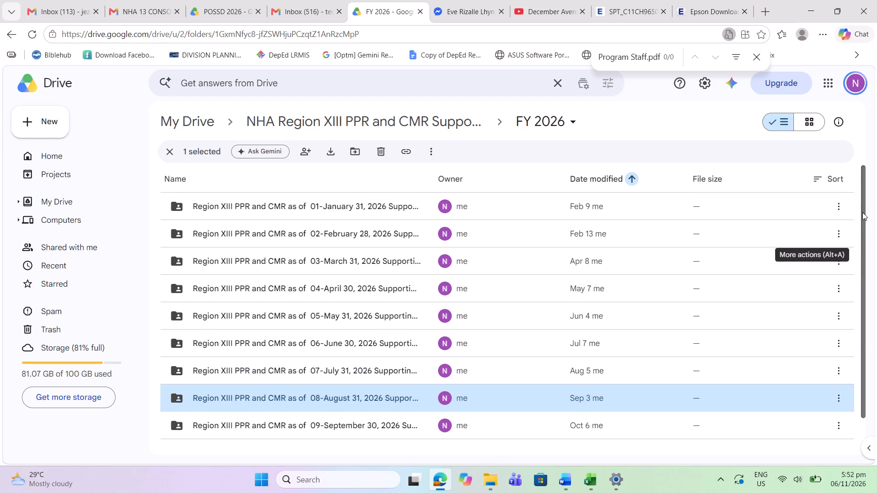
left_click_drag(862, 212, 872, 289)
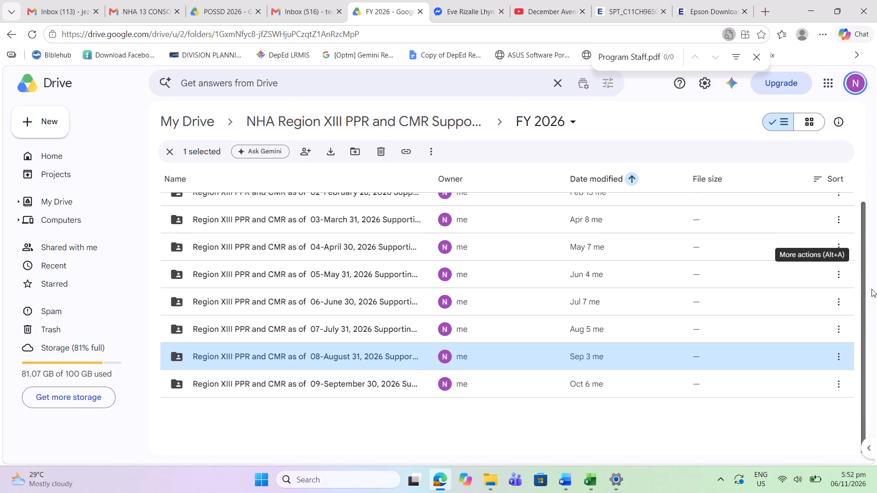
left_click_drag(872, 289, 870, 304)
right_click(418, 407)
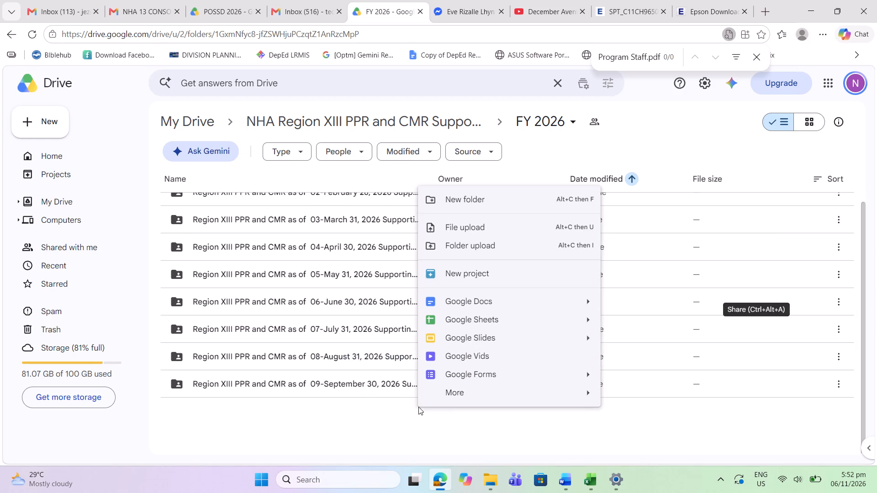
left_click(486, 205)
key("ctrl+v")
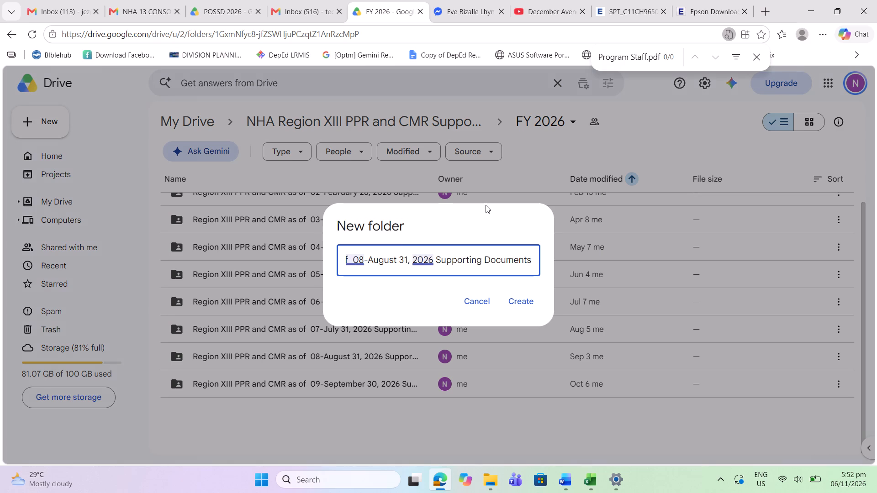
left_click(365, 257)
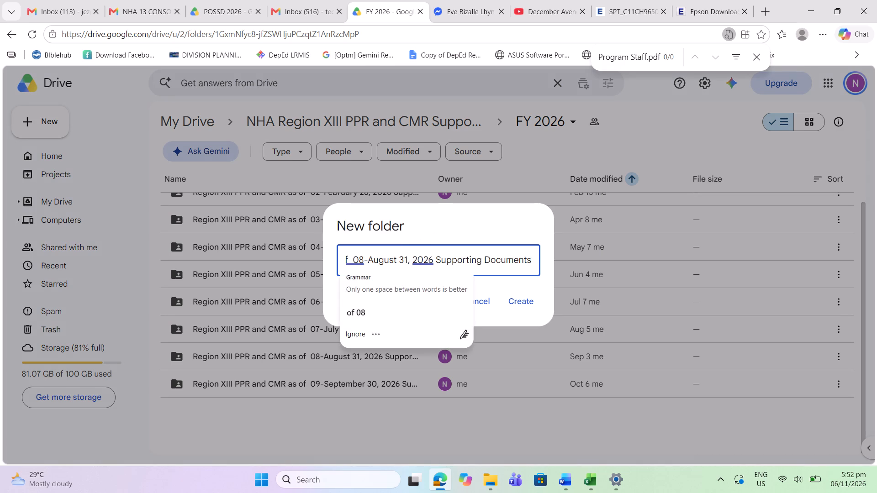
key("BackSpace")
key("BackSpace")
type("10")
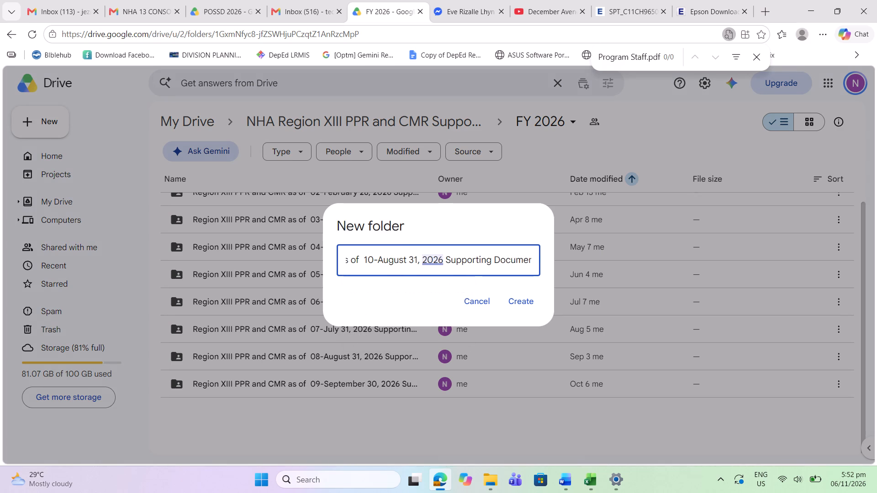
key("Right")
key("Right")
key("Left")
key("shift+Right")
key("shift+Right")
key("shift+Right")
key("shift+Right")
key("shift+Right")
key("shift+Right")
type("October")
key("Return")
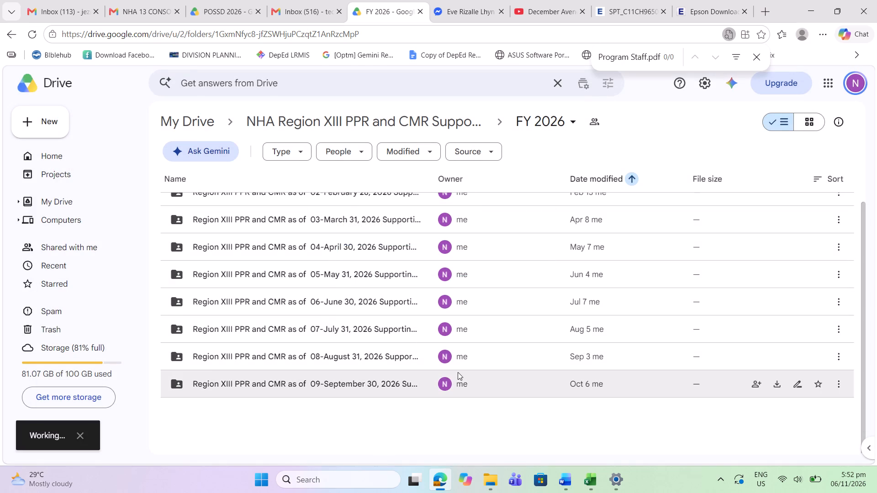
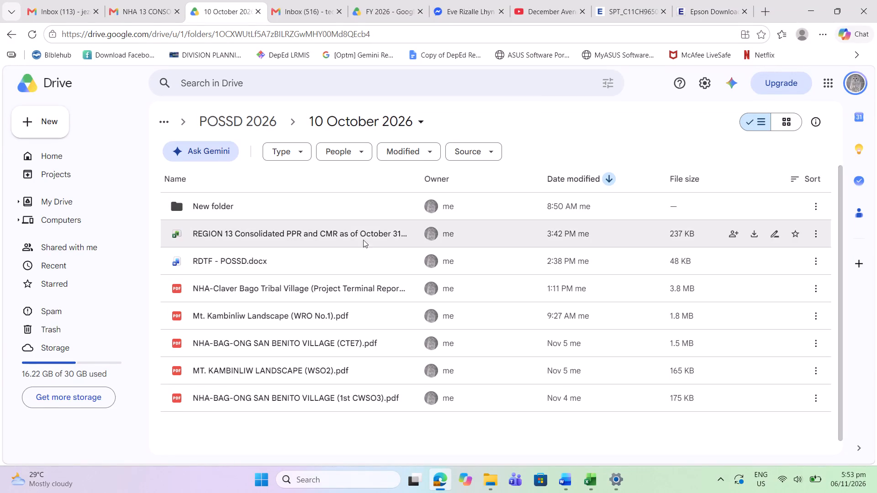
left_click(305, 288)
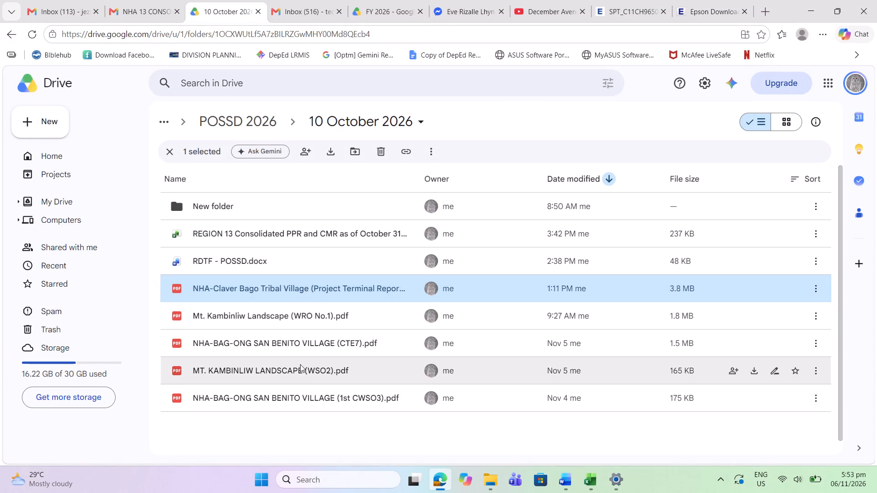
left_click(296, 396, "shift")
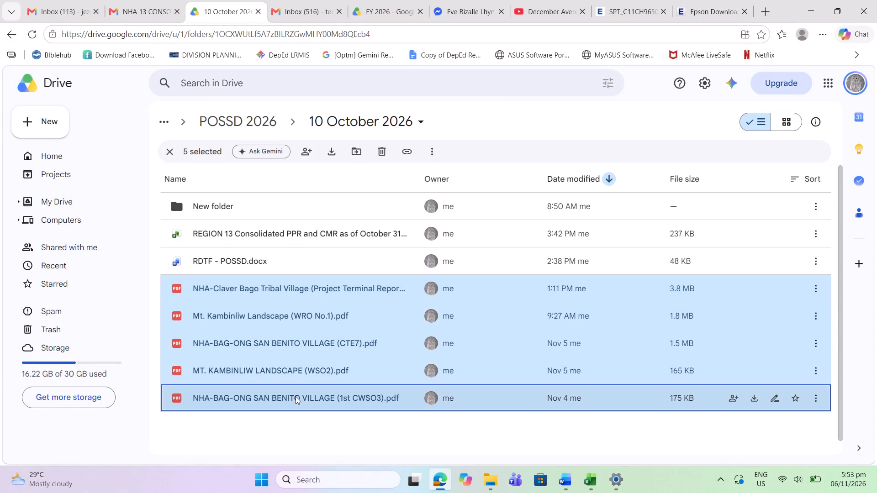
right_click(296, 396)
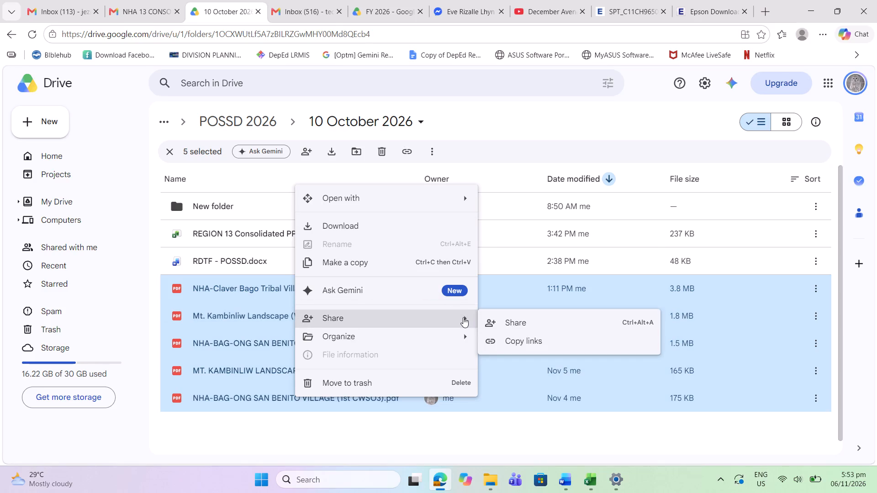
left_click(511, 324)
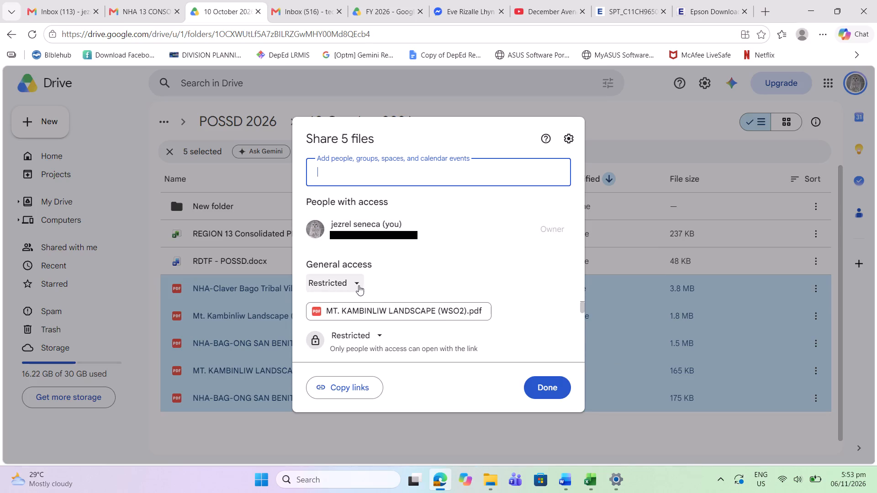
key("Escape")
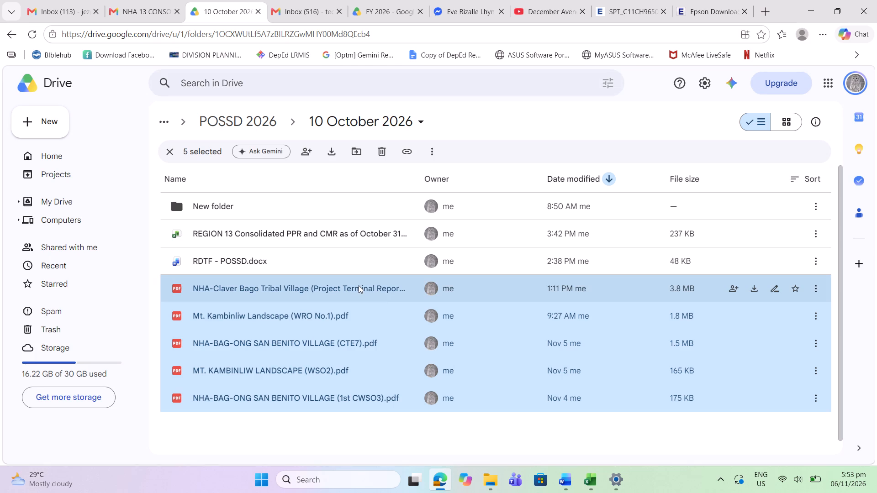
Download the NHA-Claver Bago Tribal Village (Project Terminal Report) PDF from the 10 October 2026 folder and close the opened copy.
left_click(754, 287)
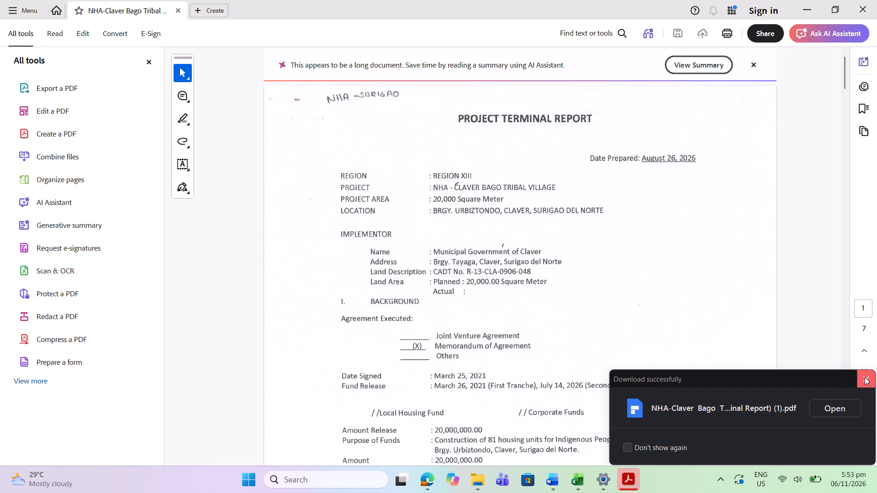
left_click(865, 377)
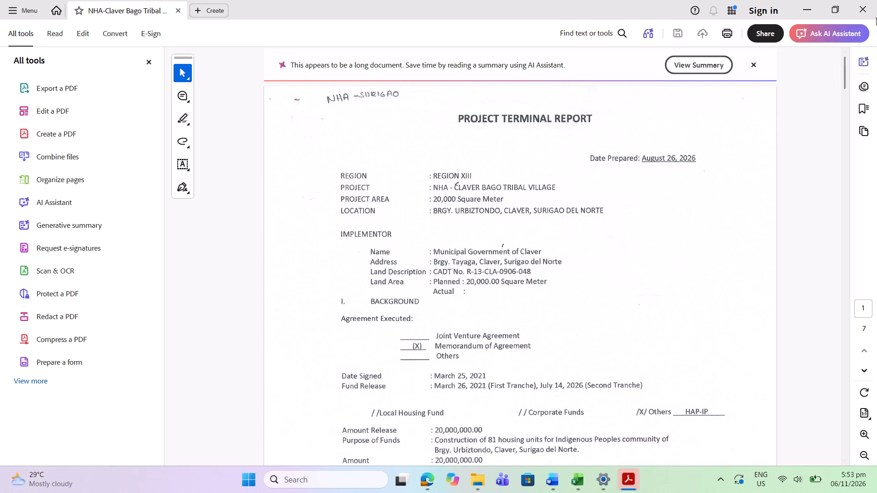
left_click(862, 2)
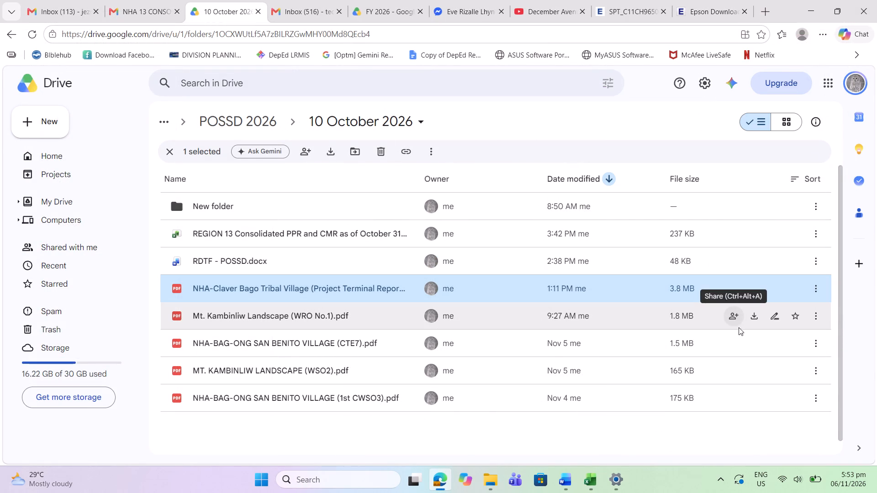
Download "Mt. Kambinliw Landscape (WRO No.1).pdf" and "NHA-BAG-ONG SAN BENITO VILLAGE (CTE7).pdf" from the 10 October 2026 folder.
left_click(755, 316)
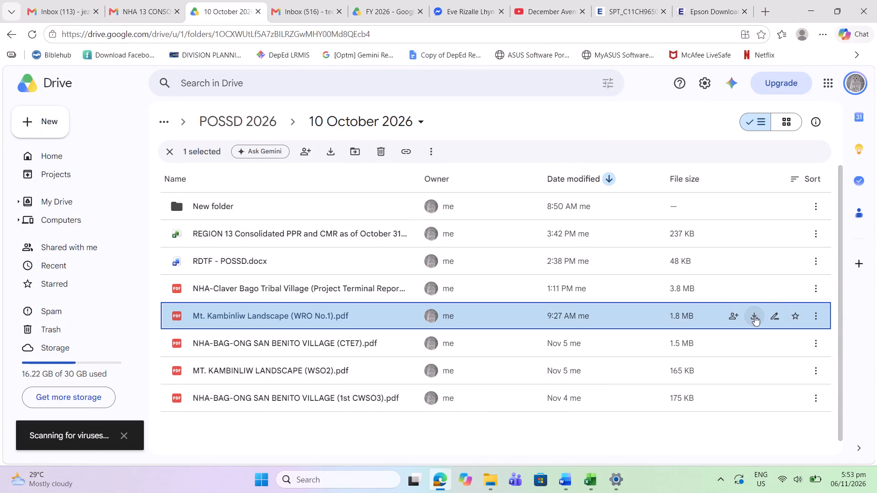
left_click(755, 341)
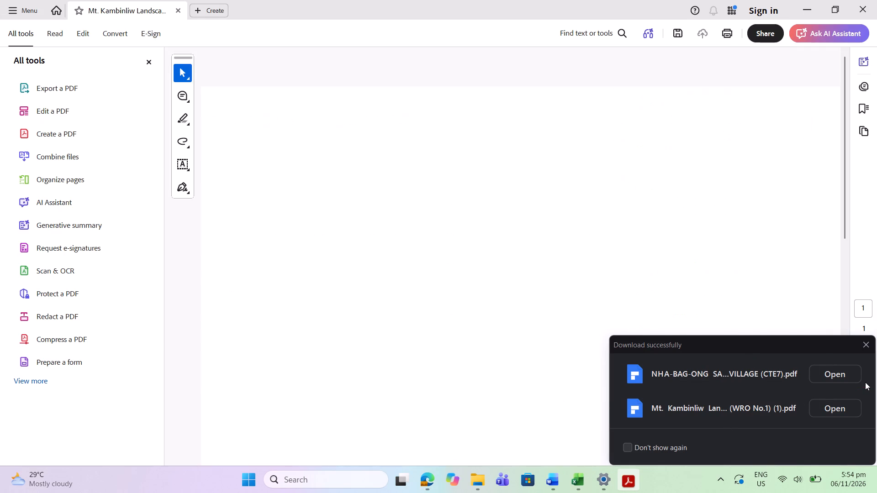
left_click(865, 346)
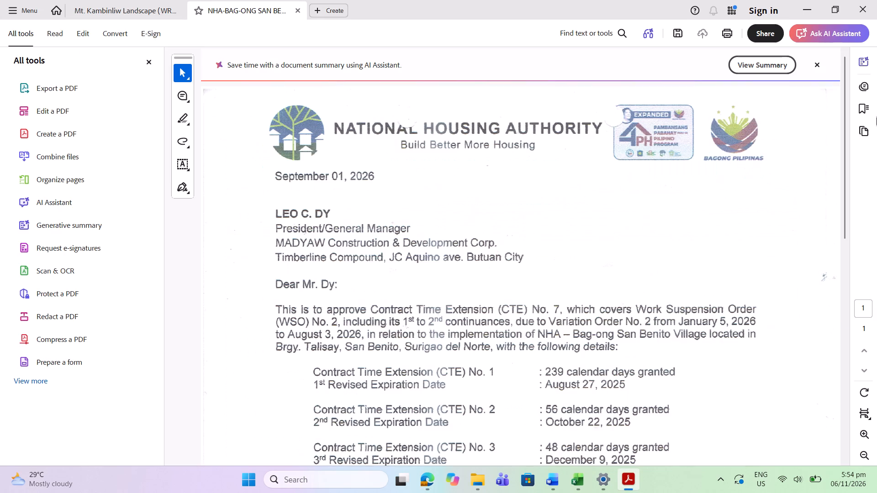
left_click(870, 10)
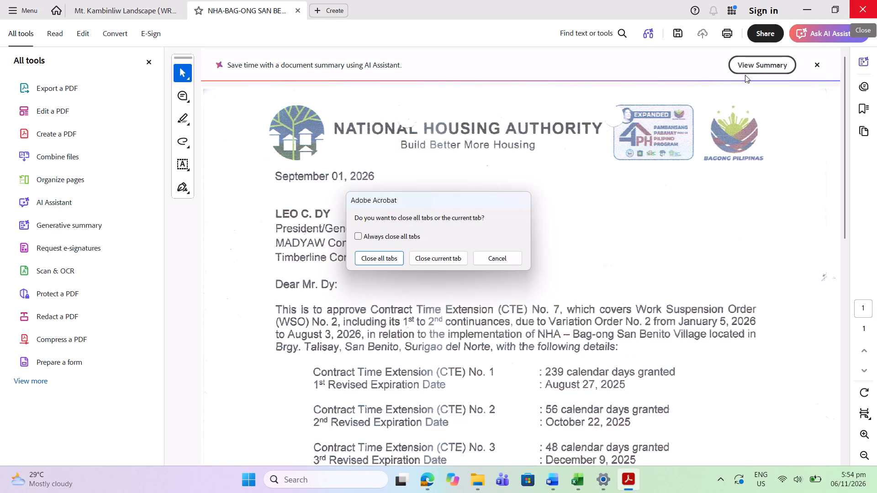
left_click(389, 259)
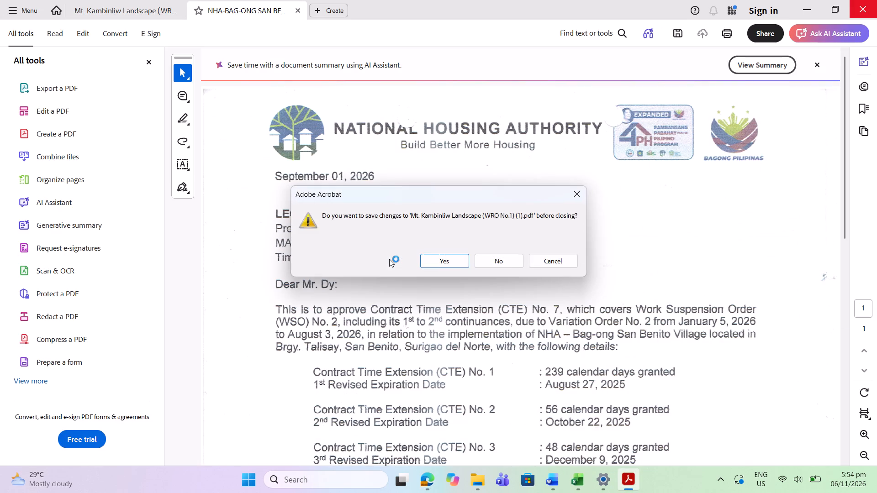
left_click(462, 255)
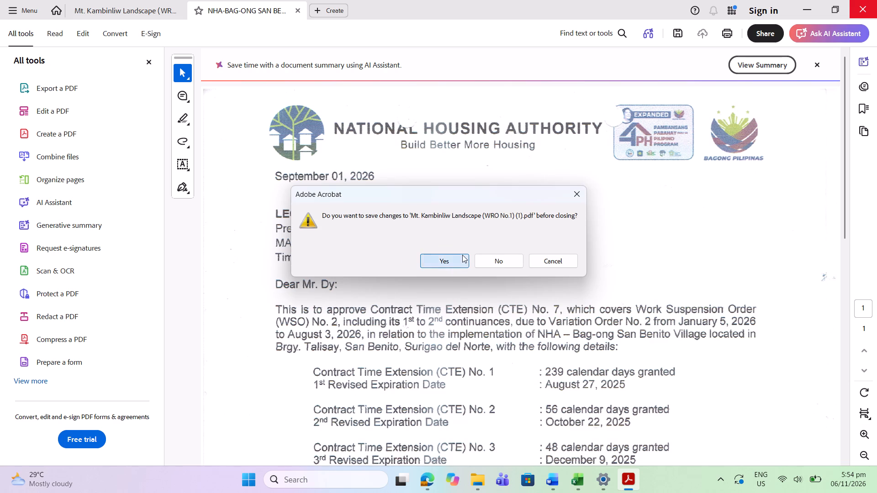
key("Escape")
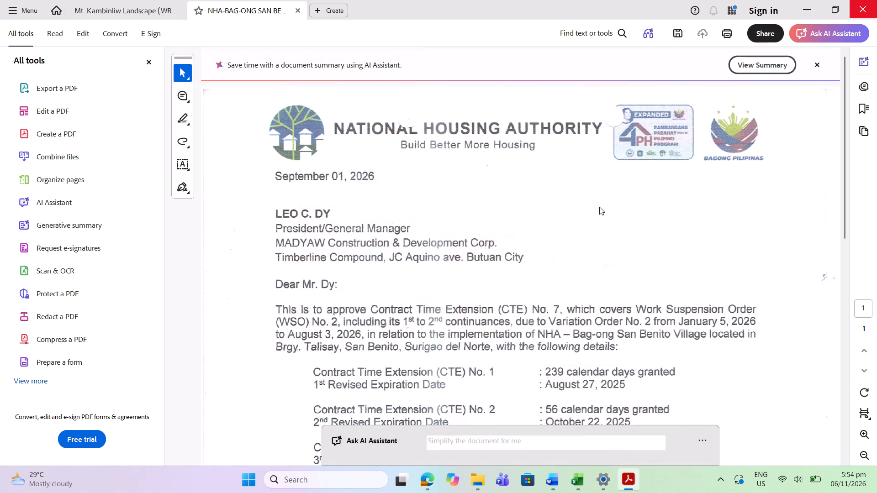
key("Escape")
Close the opened "Mt. Kambinliw Landscape (WRO No.1) (1).pdf" without saving changes, as part of closing all open PDFs.
left_click_drag(860, 19, 865, 11)
left_click(865, 11)
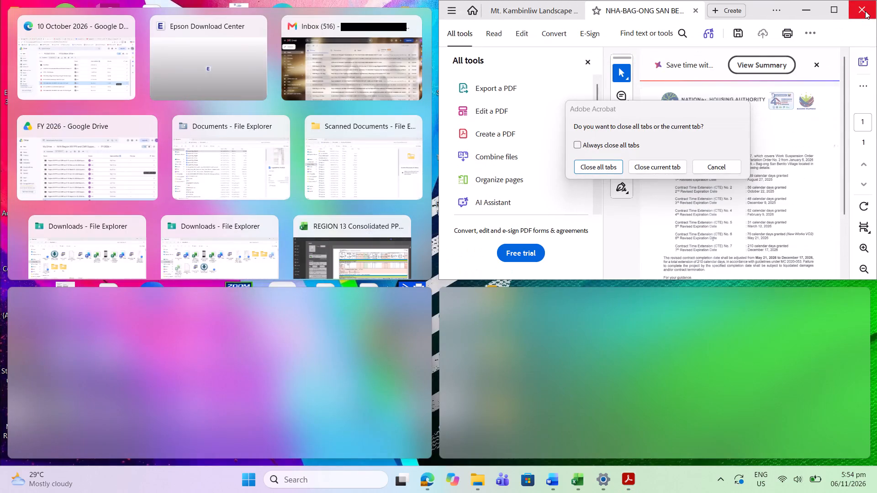
left_click(835, 9)
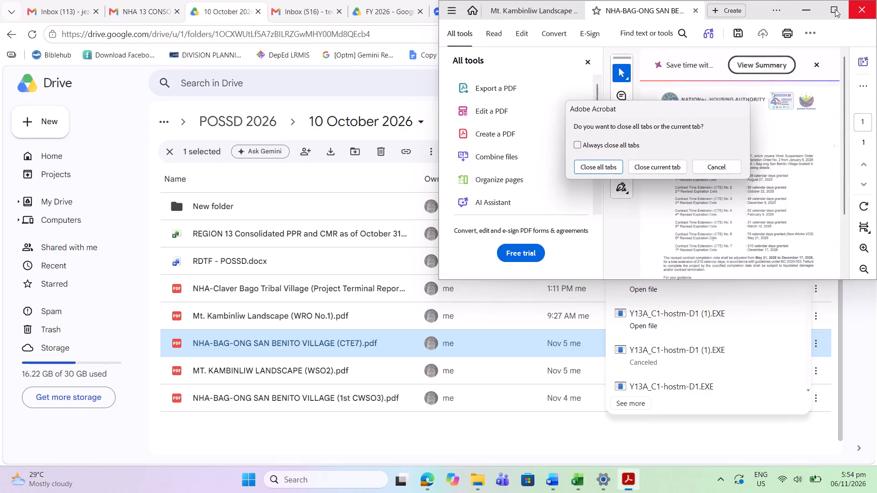
left_click(612, 168)
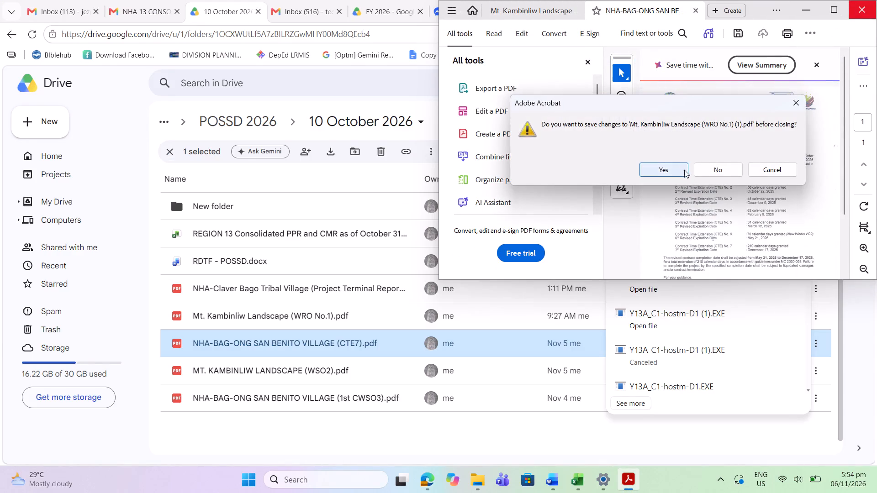
left_click(706, 170)
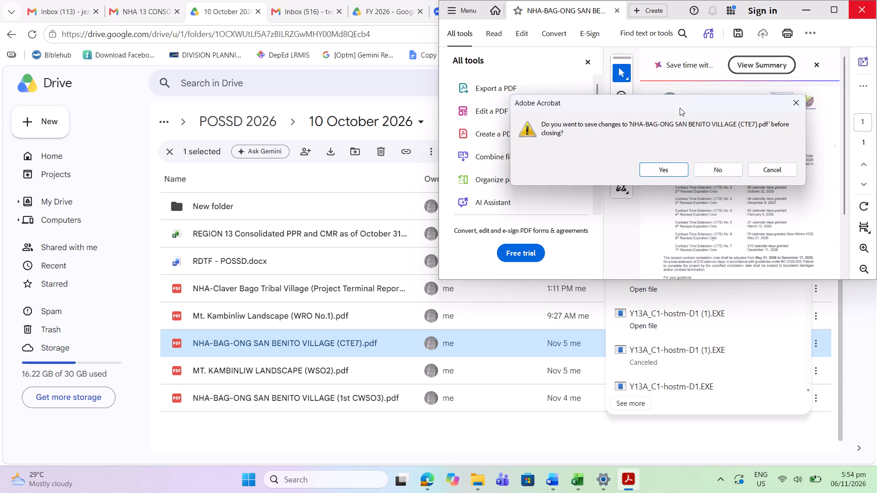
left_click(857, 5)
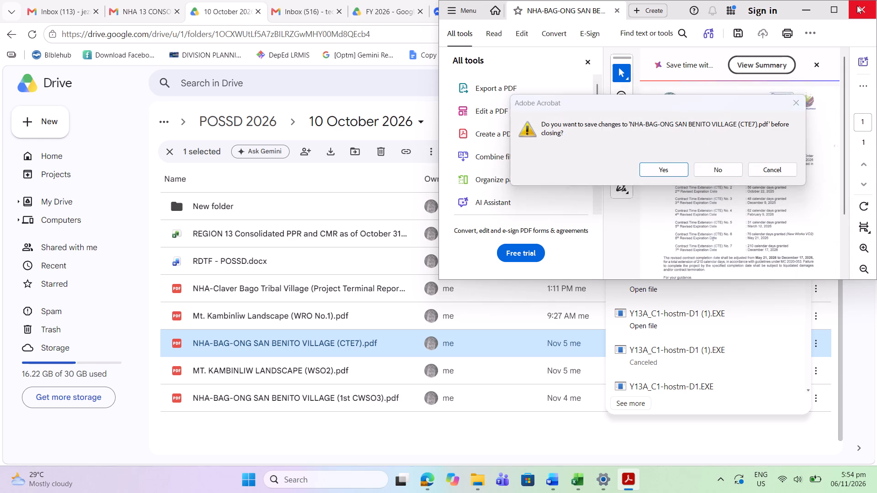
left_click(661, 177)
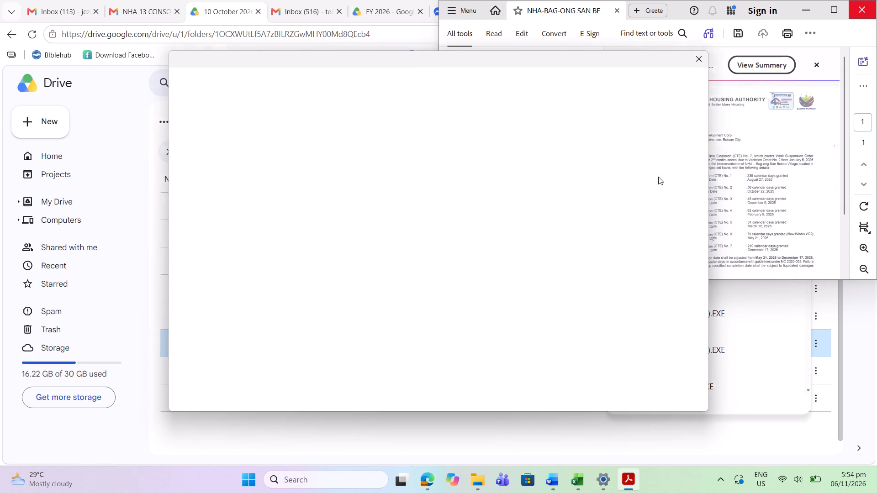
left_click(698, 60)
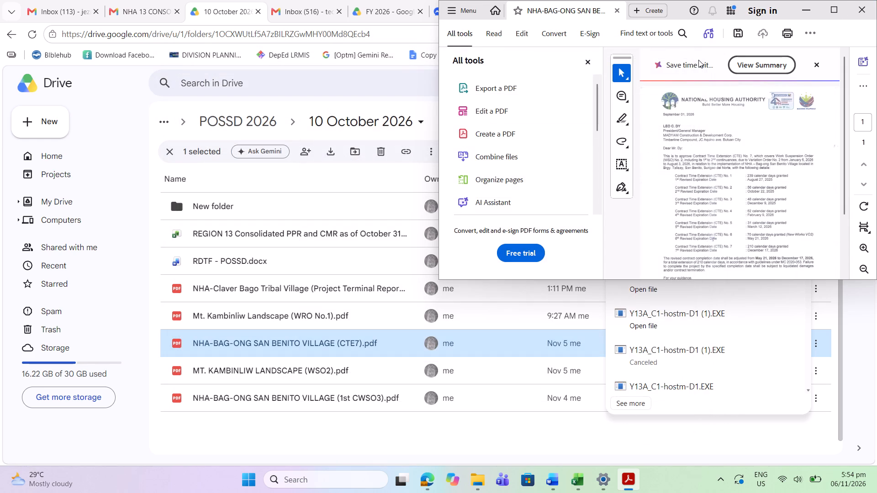
Close the opened "NHA-BAG-ONG SAN BENITO VILLAGE (CTE7).pdf" without saving changes.
left_click(866, 7)
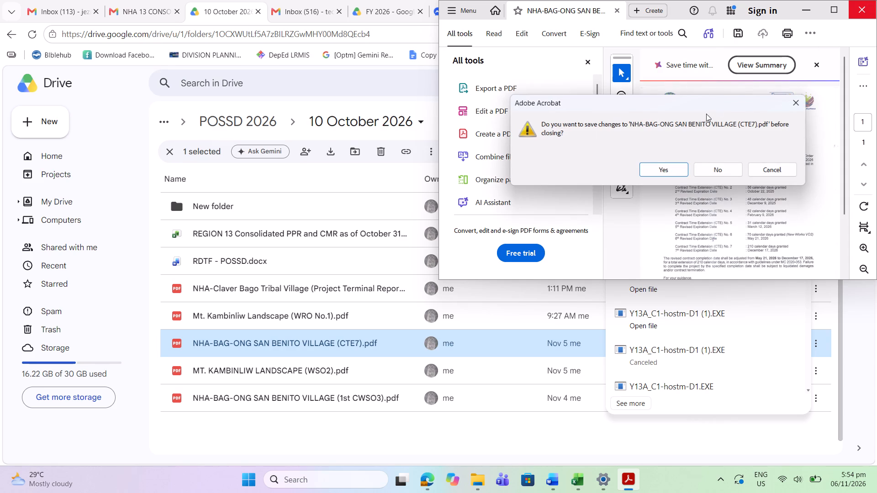
left_click(705, 173)
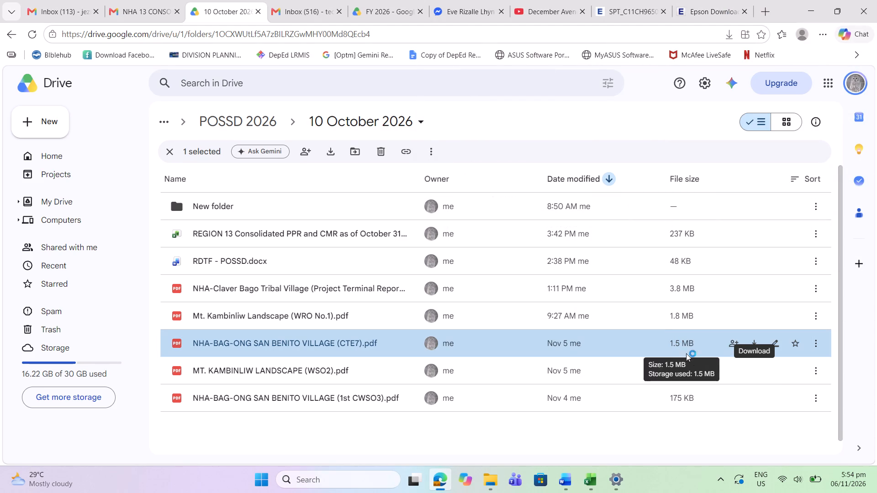
Download "MT. KAMBINLIW LANDSCAPE (WSO2).pdf" and "NHA-BAG-ONG SAN BENITO VILLAGE (1st CWSO3).pdf" from the 10 October 2026 folder.
left_click(759, 372)
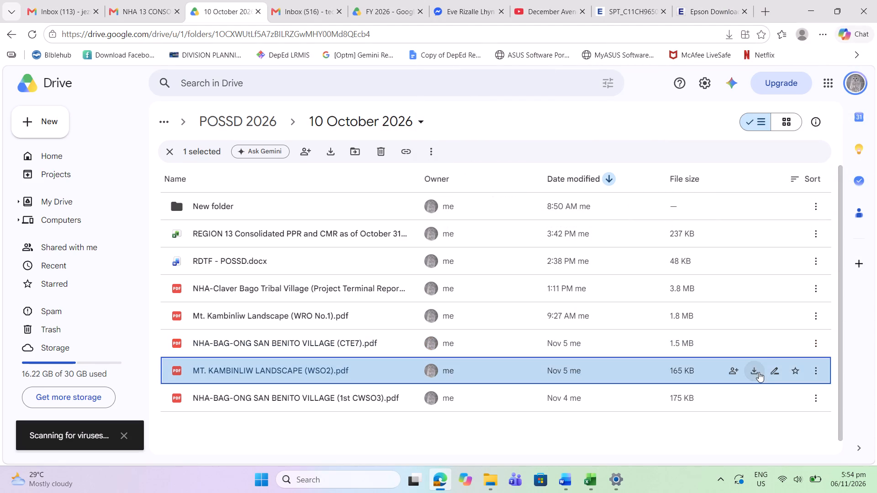
left_click(754, 396)
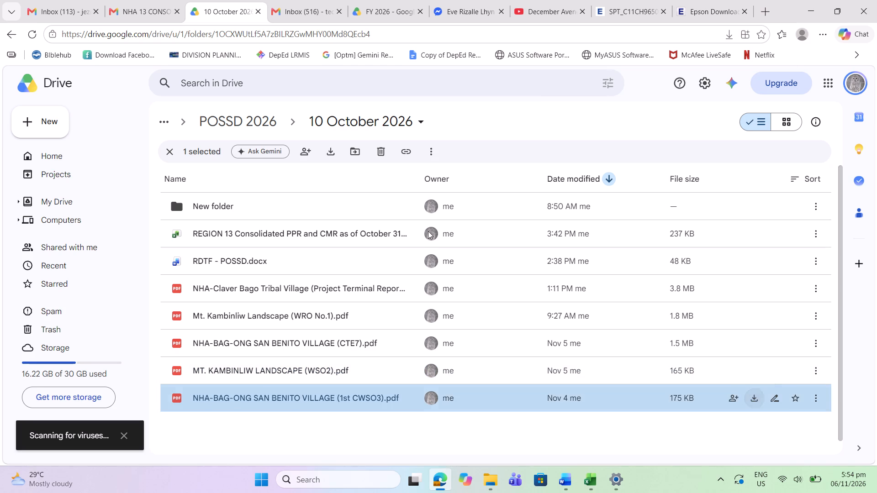
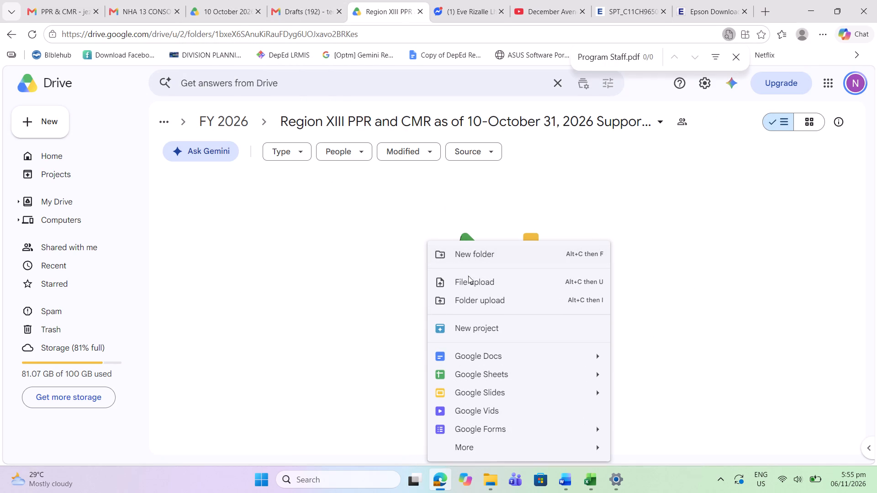
Upload the five newly downloaded PDFs (Project Terminal Report, WRO No.1, CTE7, WSO2 and 1st CWSO3) from Downloads to the Region XIII supporting documents folder.
left_click(475, 283)
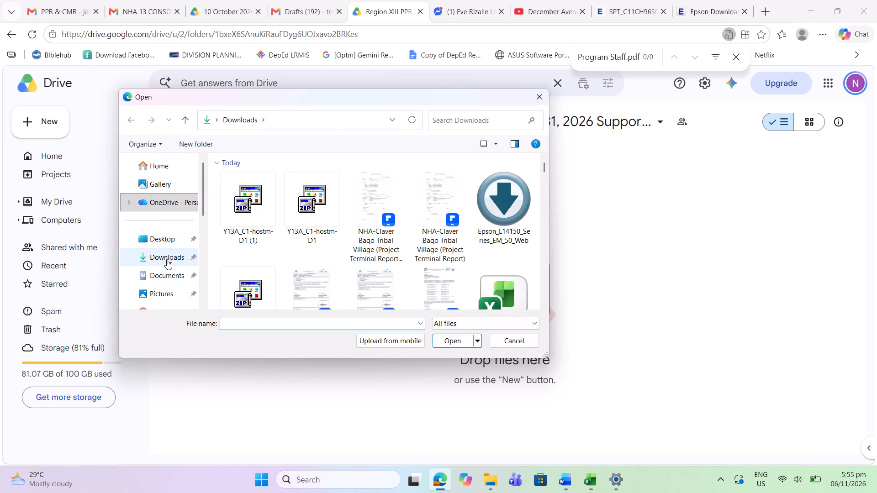
left_click(167, 259)
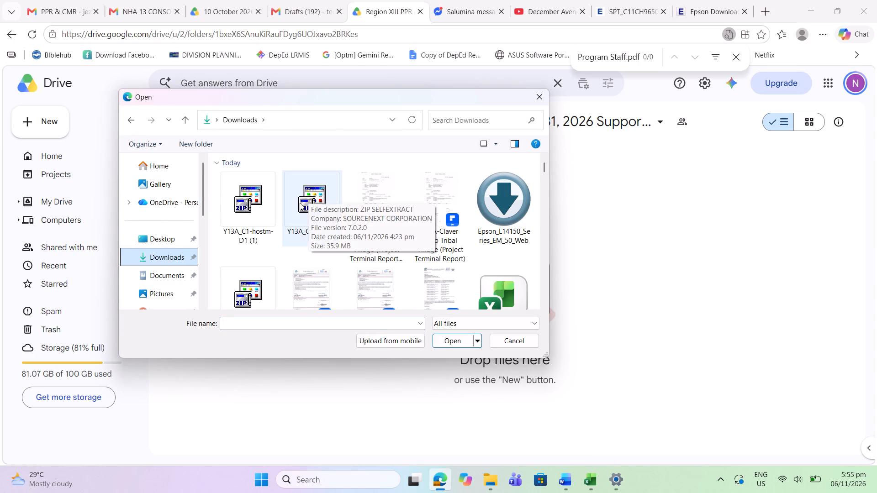
left_click(177, 256)
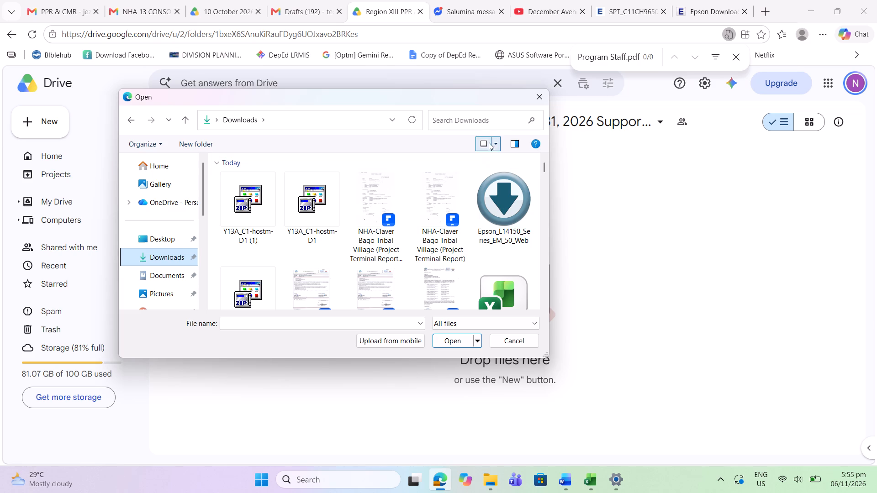
left_click(226, 161)
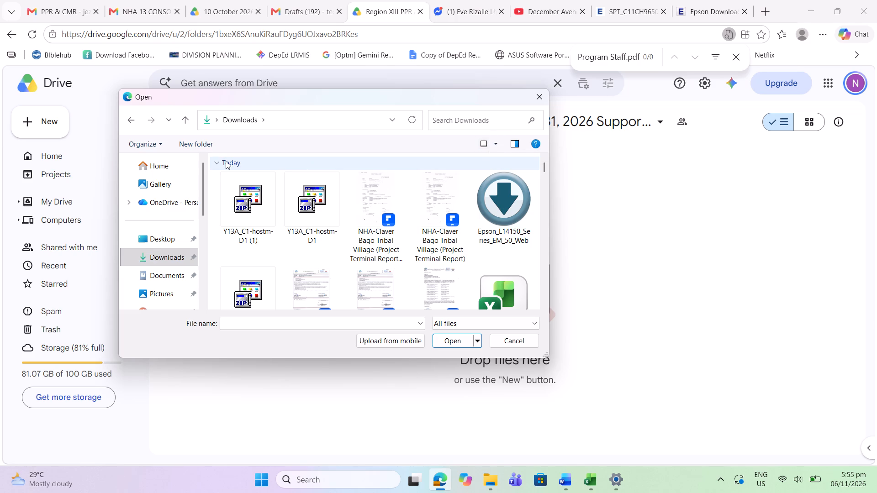
left_click(226, 161)
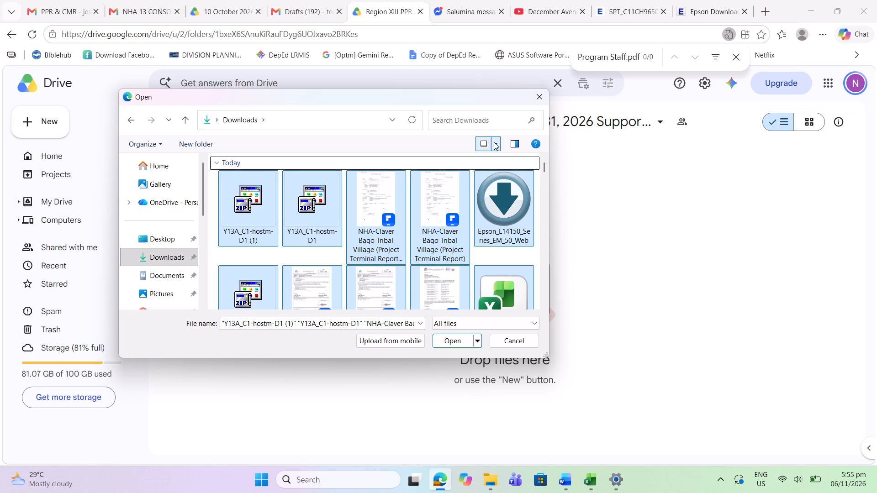
left_click(494, 143)
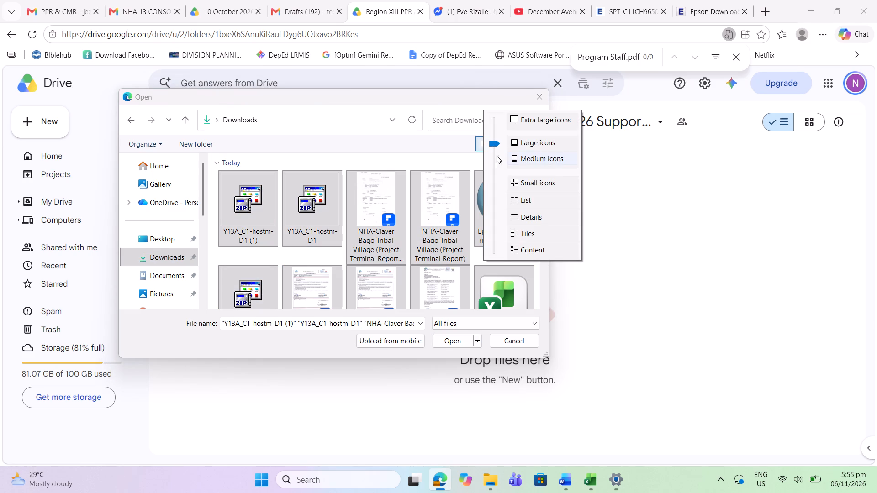
left_click(540, 218)
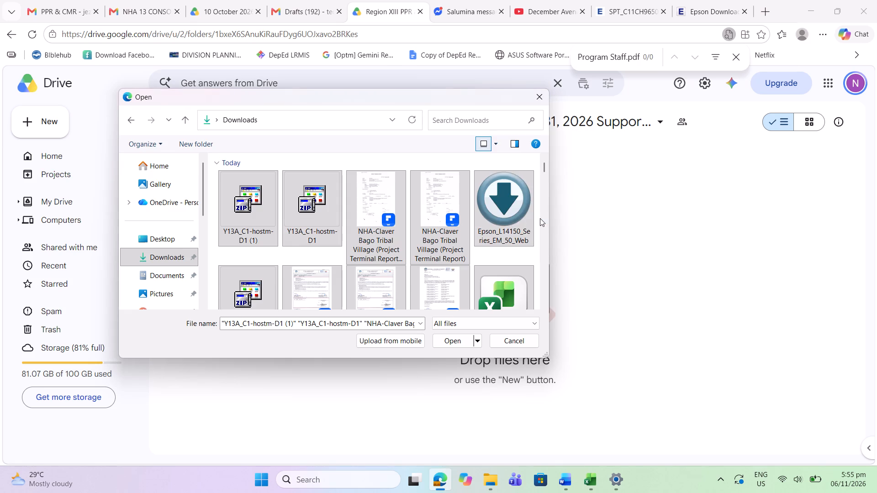
left_click(394, 158)
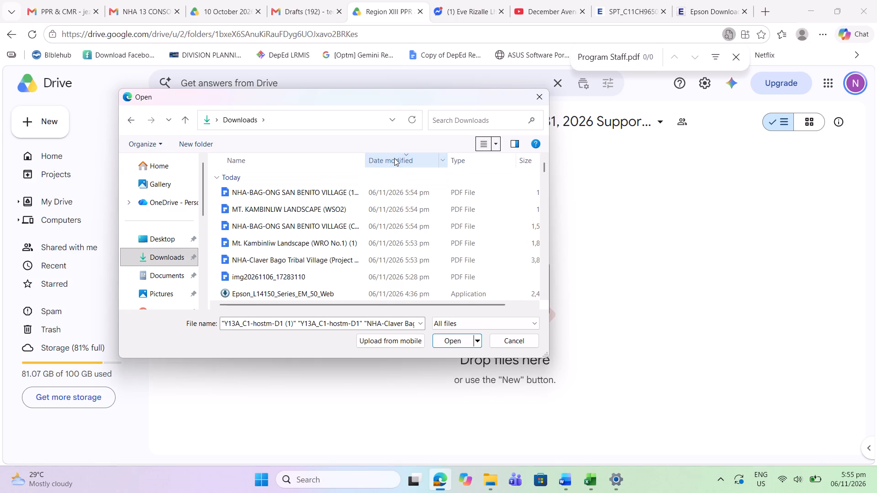
left_click(322, 190)
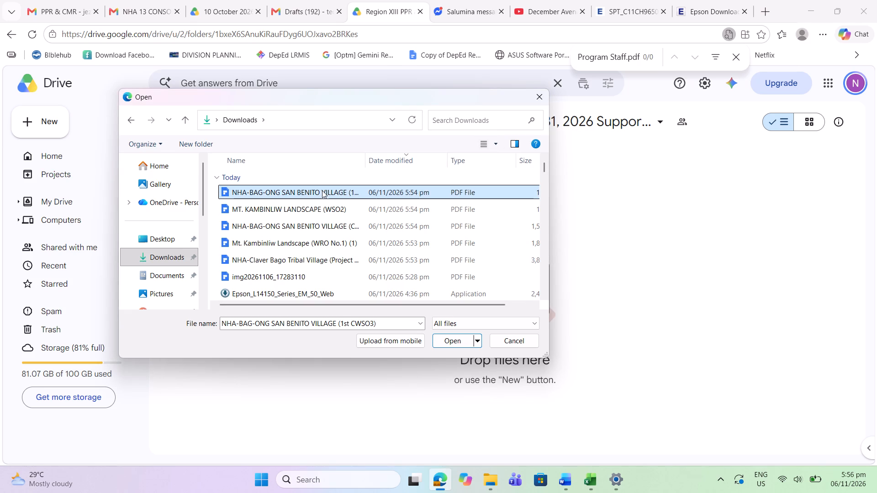
left_click(300, 260, "shift")
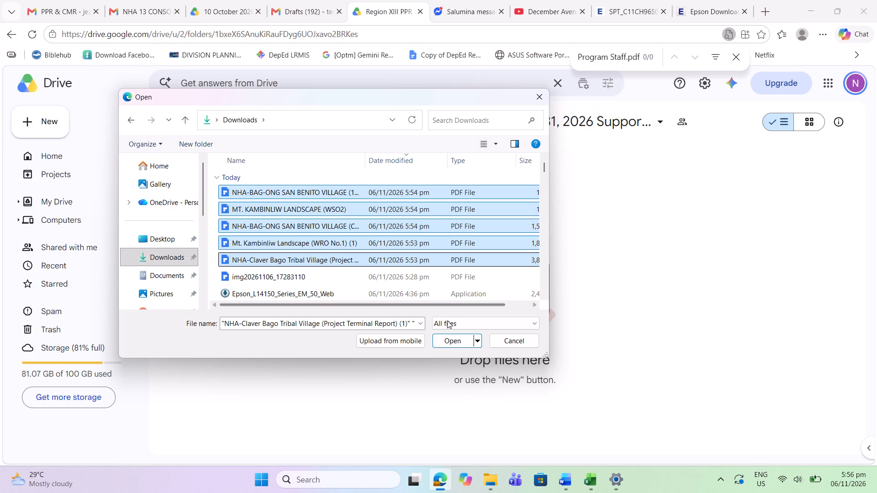
left_click(449, 341)
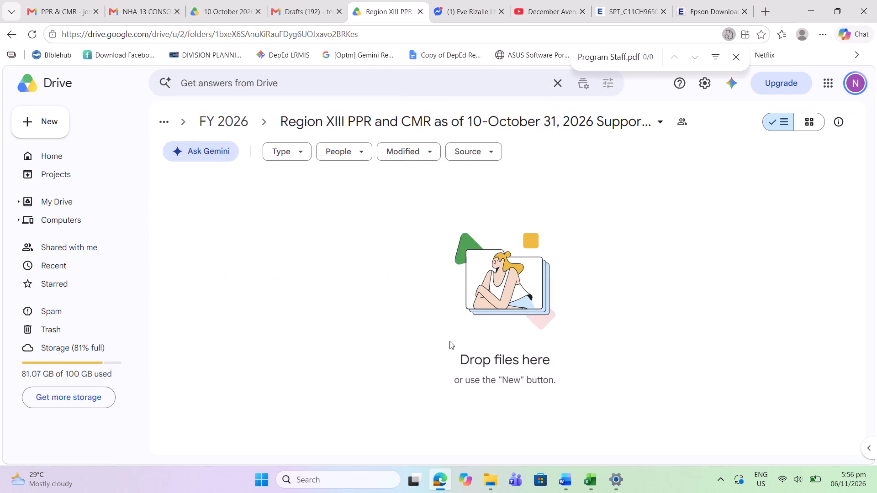
Look through the files in "New folder" inside 10 October 2026, and return to the Region XIII supporting documents folder.
left_click(203, 0)
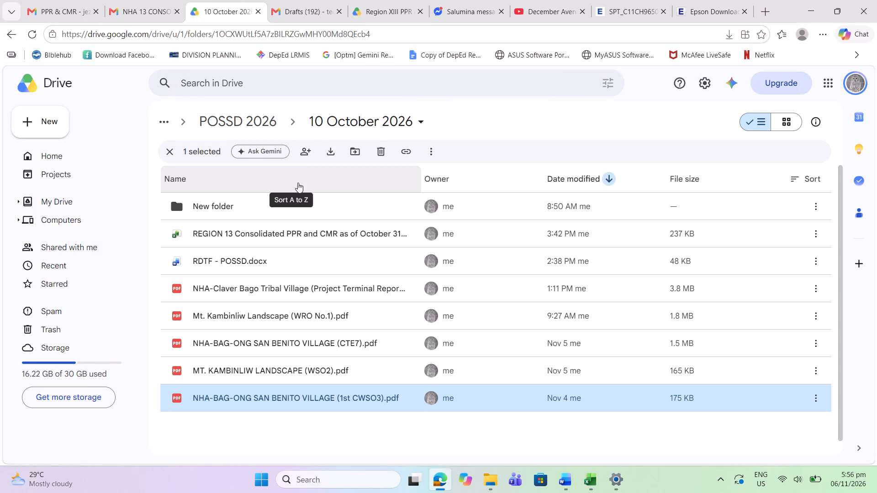
double_click(280, 206)
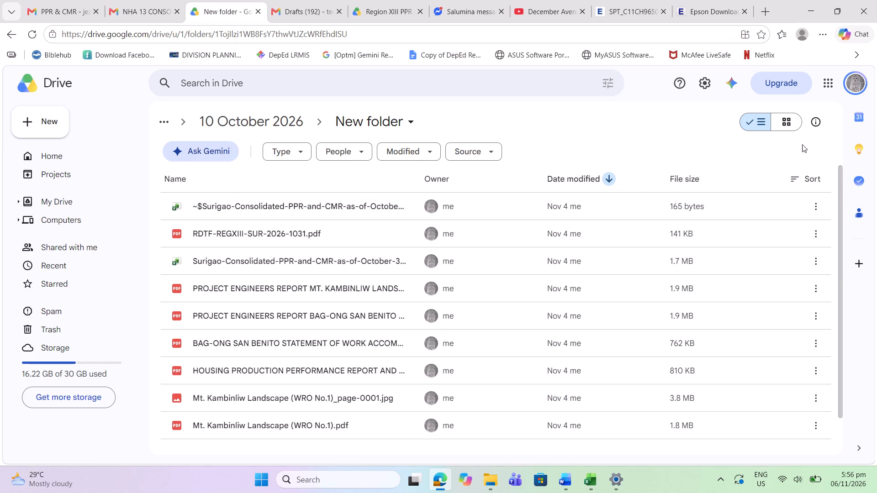
left_click(393, 1)
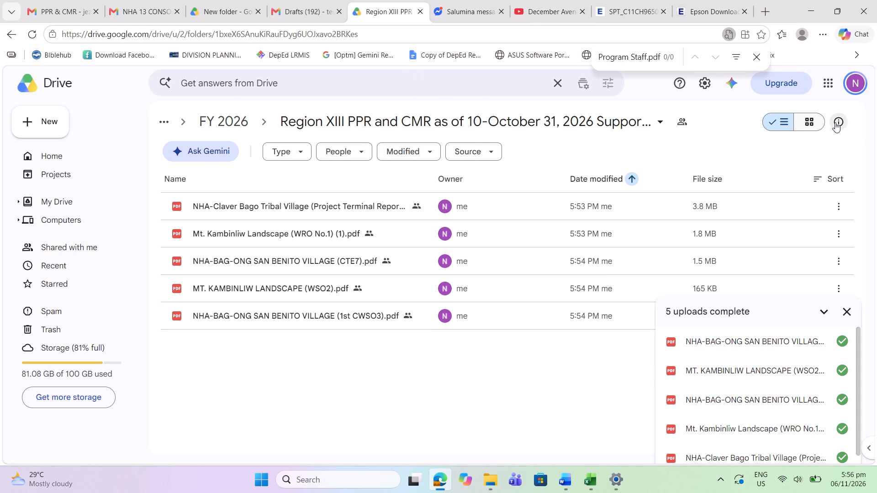
left_click(689, 119)
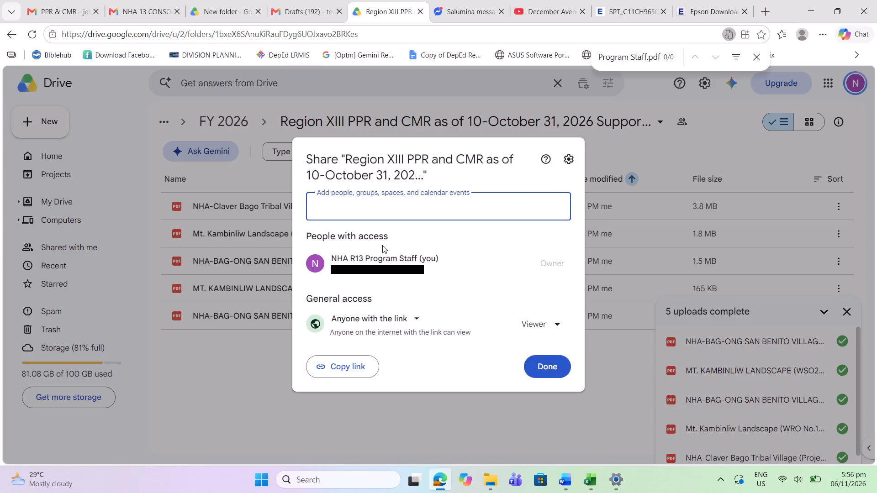
left_click(414, 319)
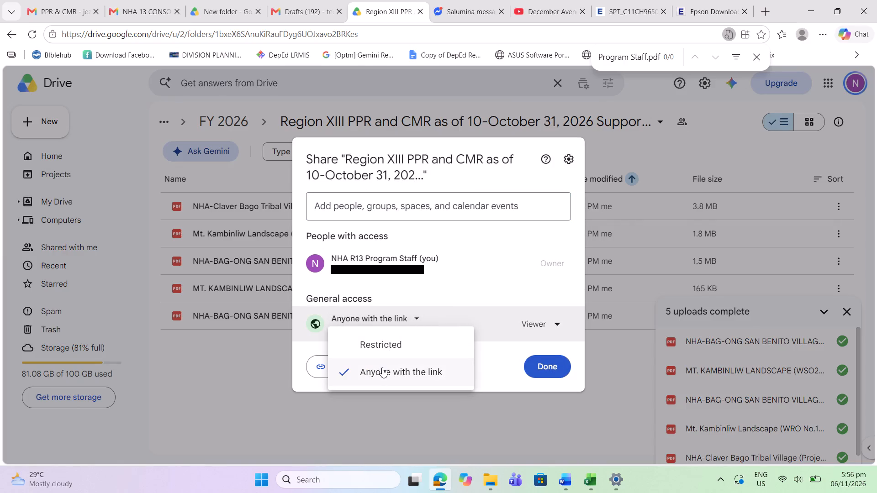
left_click(382, 367)
left_click(556, 318)
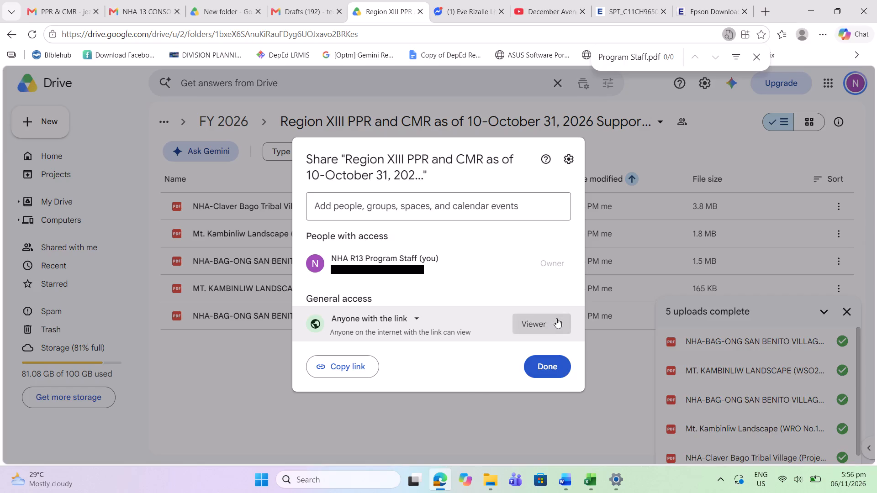
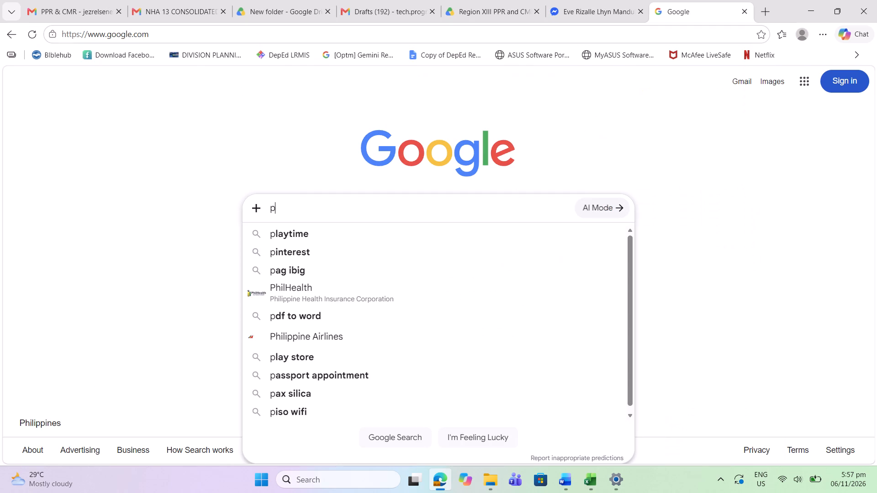
Search Google for "jpg to pdf" and open iLovePDF's JPG to PDF converter.
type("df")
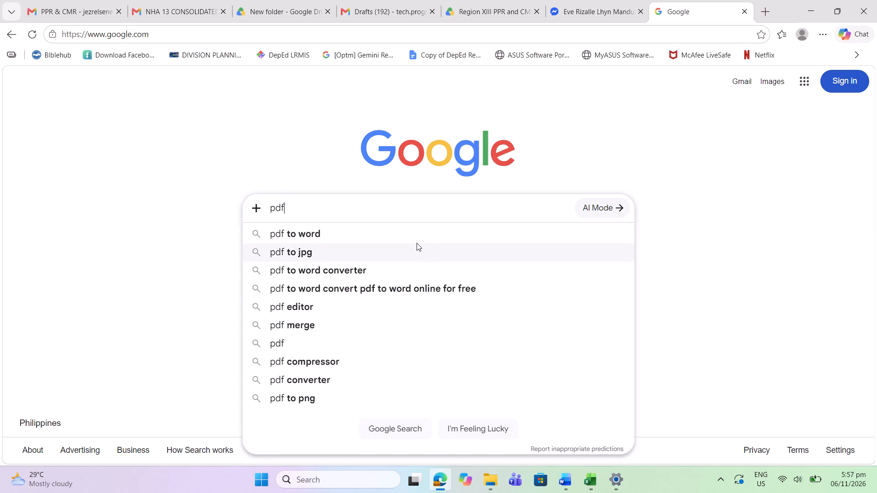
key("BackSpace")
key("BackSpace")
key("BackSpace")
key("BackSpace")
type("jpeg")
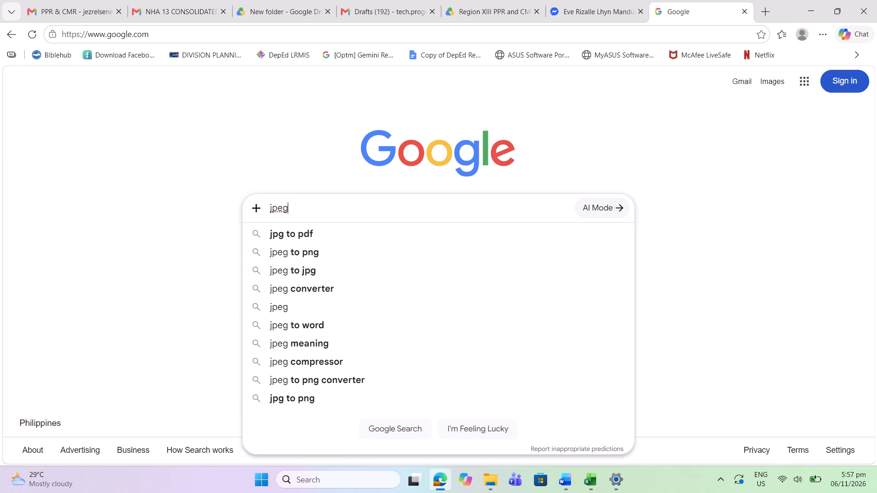
left_click(390, 233)
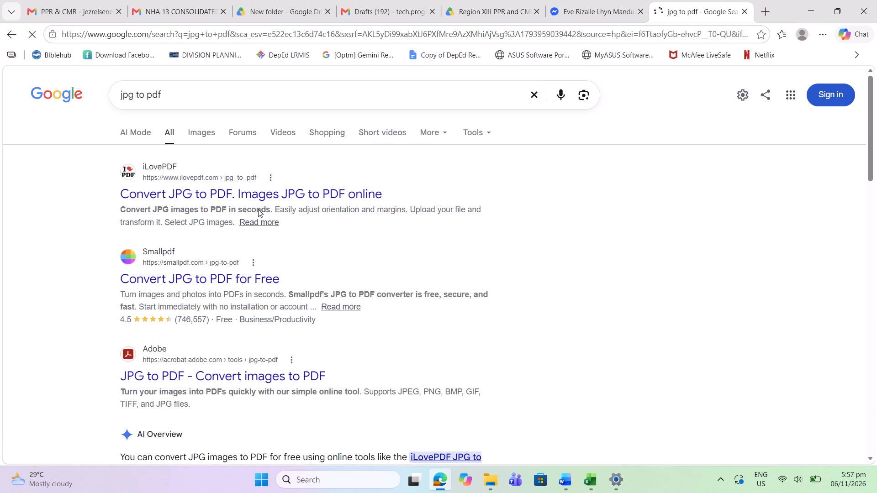
left_click(210, 191)
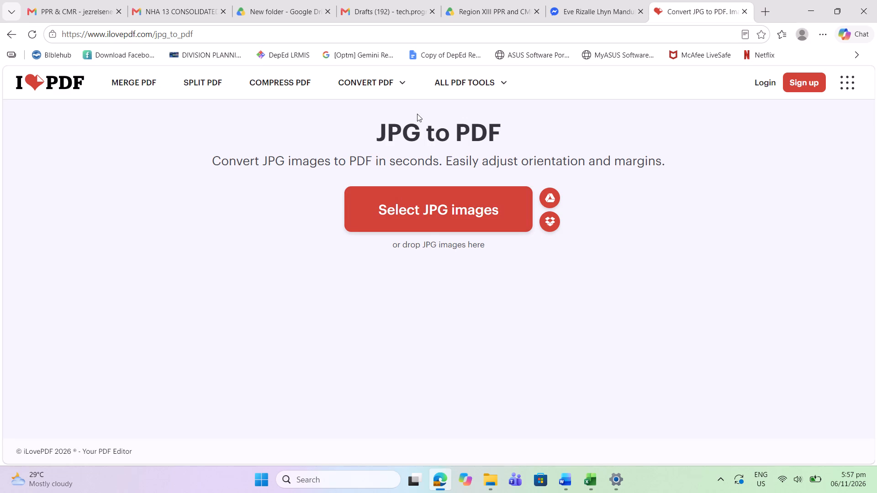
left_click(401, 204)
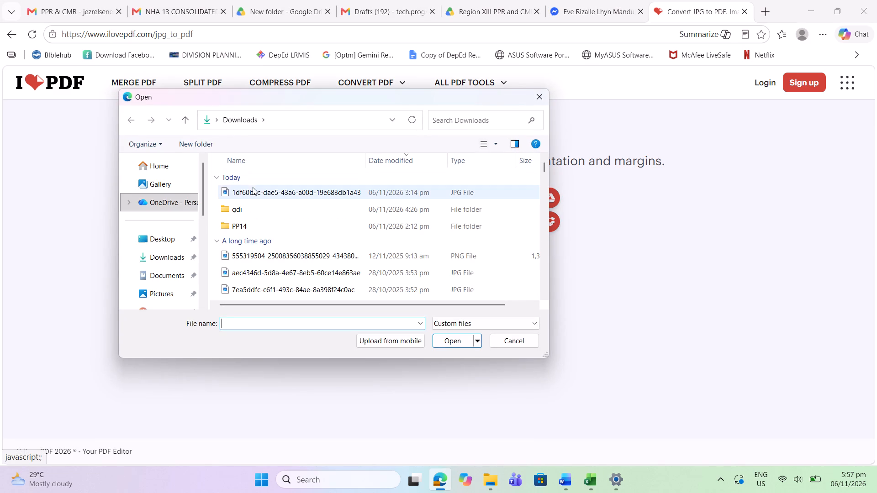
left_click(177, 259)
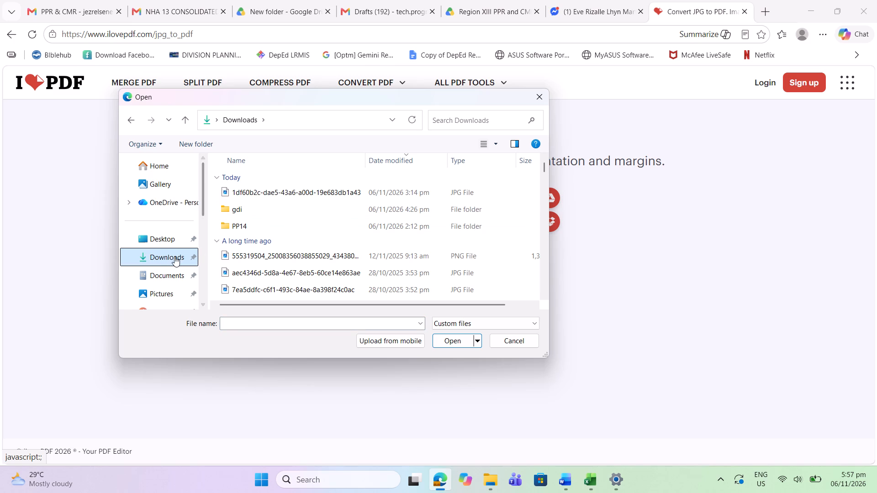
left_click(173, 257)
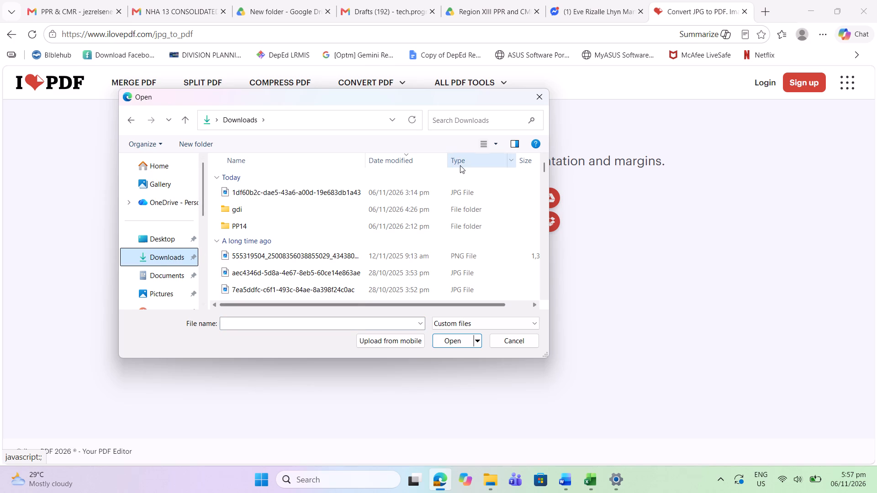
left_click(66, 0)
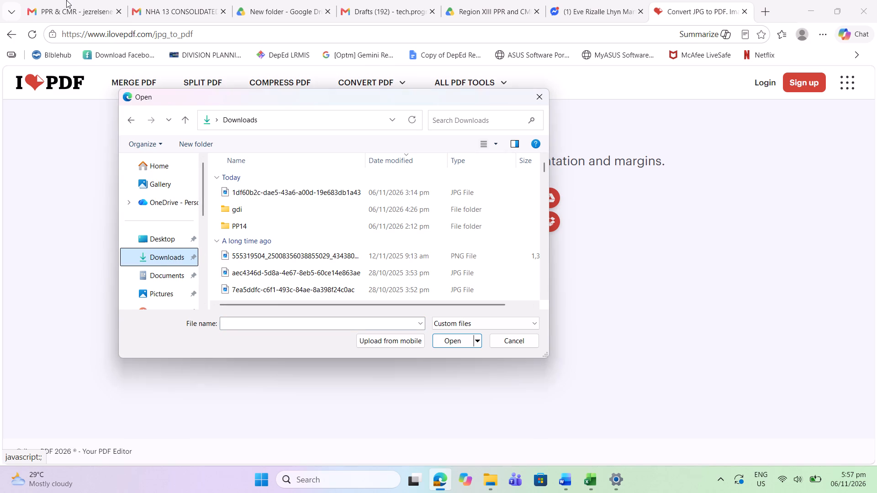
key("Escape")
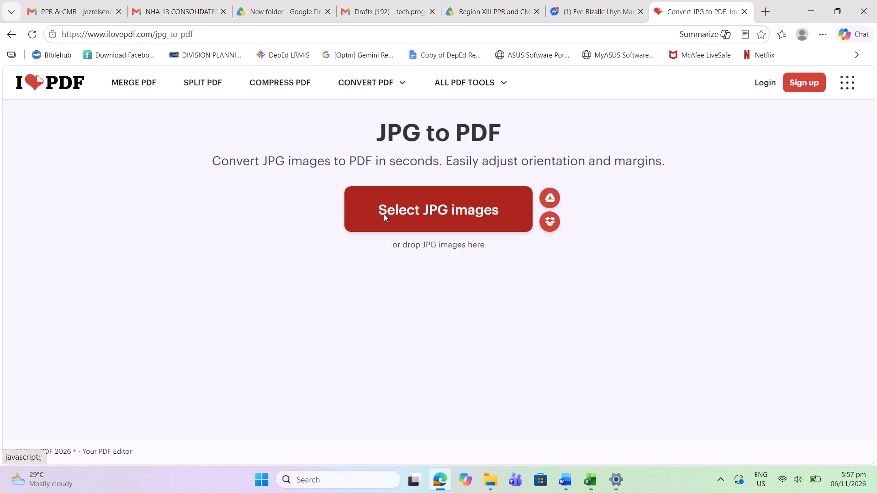
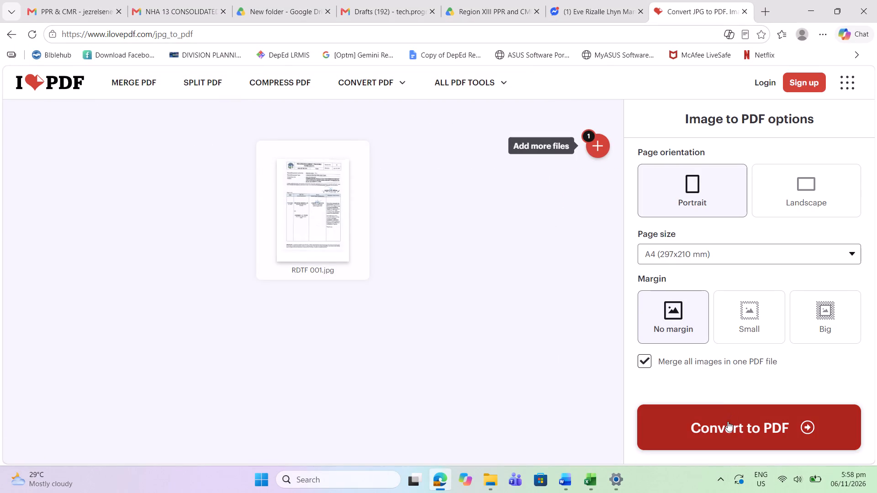
Convert the image "RDTF 001.jpg" to an A4 portrait PDF with no margin.
left_click(727, 427)
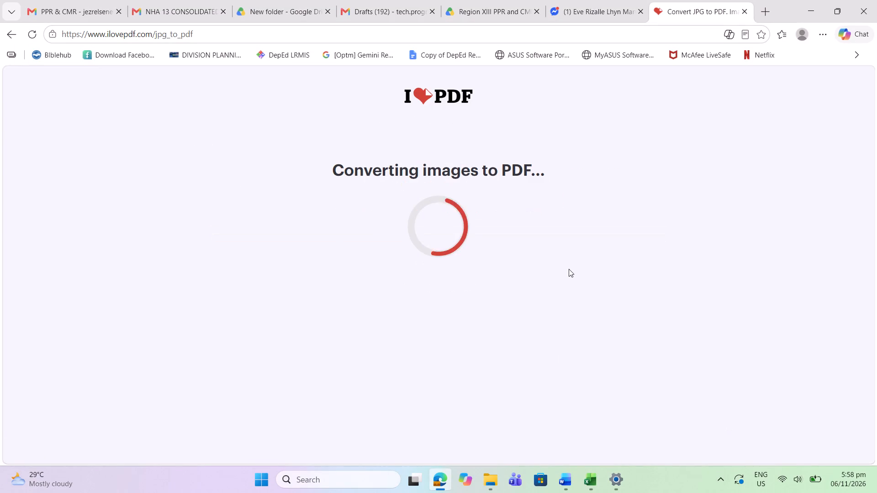
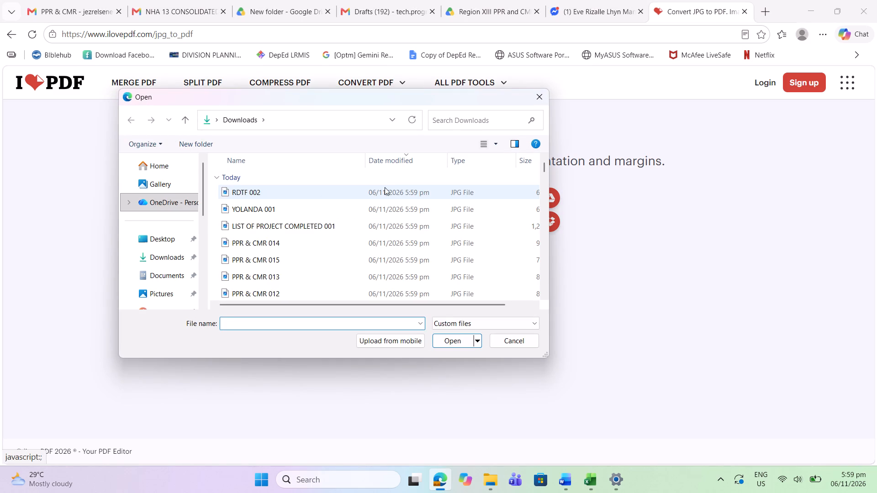
Add the fifteen scanned pages PPR & CMR 001 to 015 from Downloads to the JPG to PDF converter.
left_click(317, 239)
left_click(544, 167)
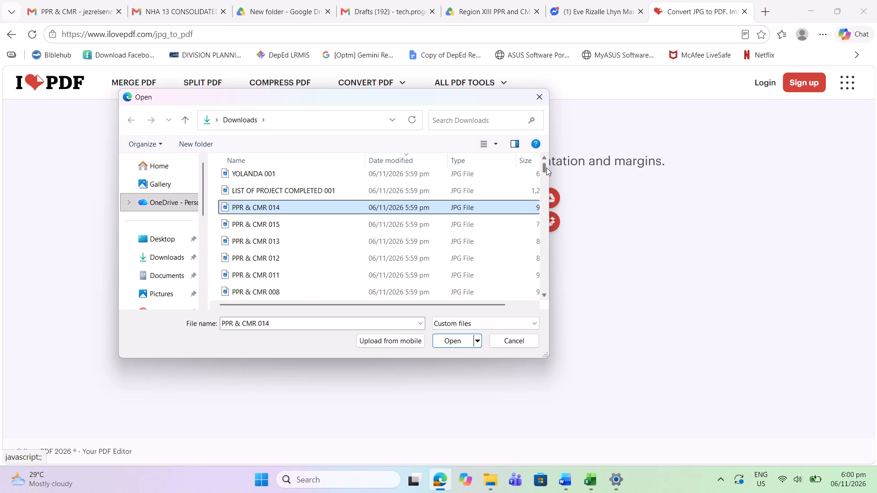
triple_click(544, 295)
triple_click(544, 295)
triple_click(544, 295)
left_click(544, 295)
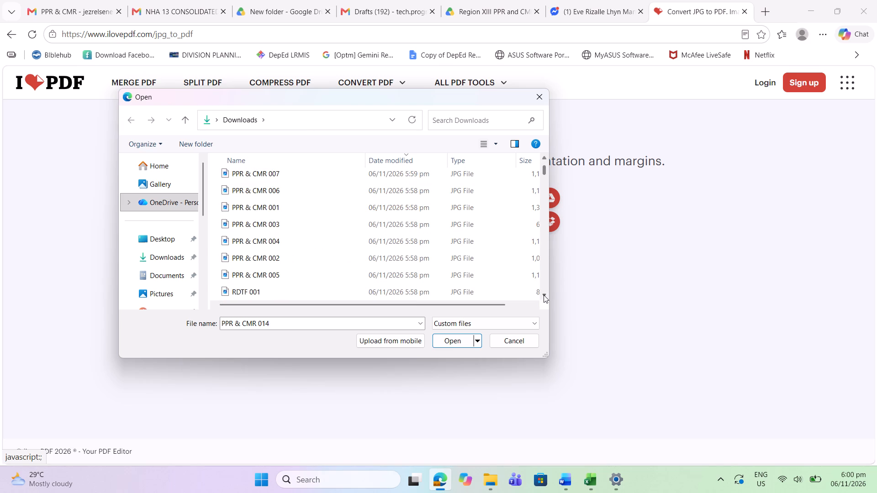
left_click(336, 276, "shift")
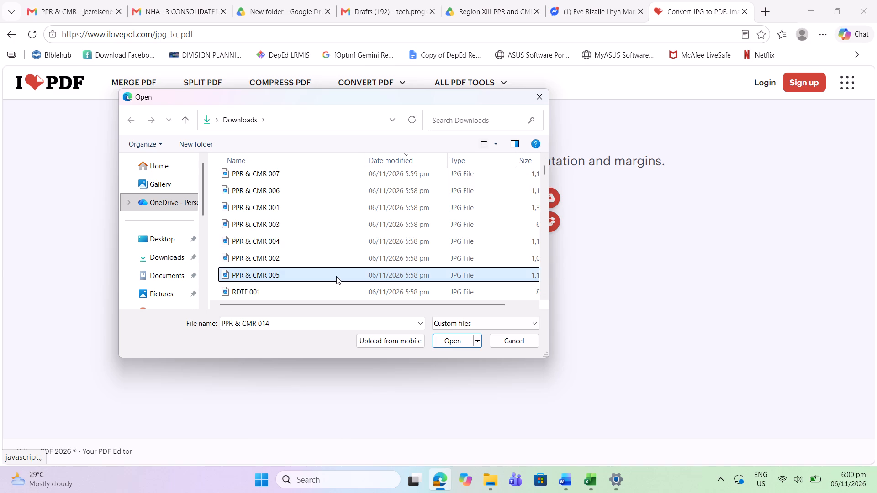
left_click(448, 344)
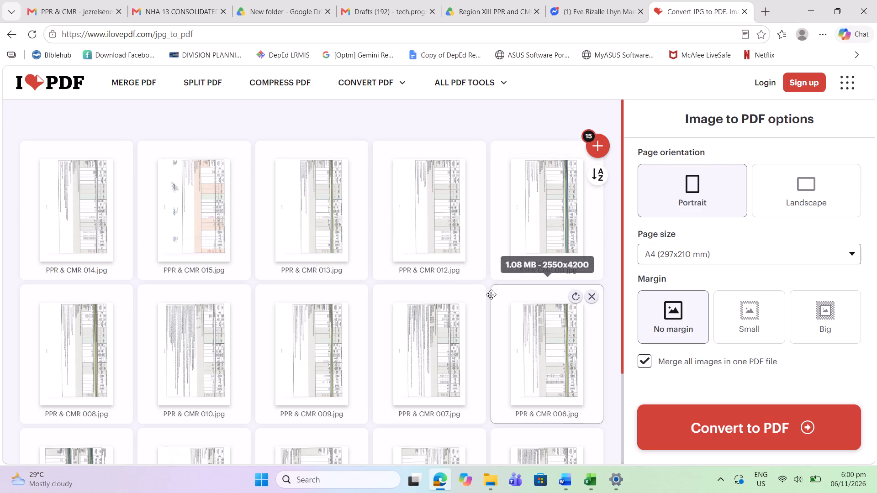
Reorder the images so PPR & CMR 001 to 005 come first in ascending order.
left_click_drag(623, 267, 619, 347)
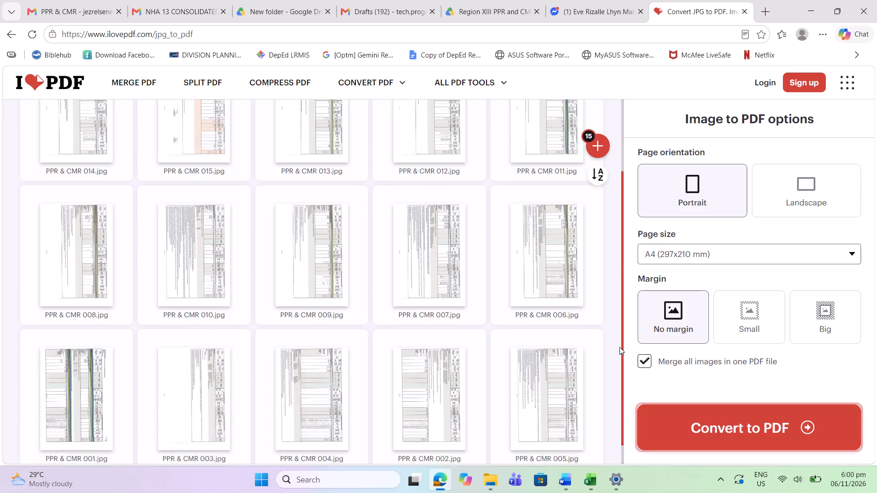
left_click_drag(619, 347, 619, 362)
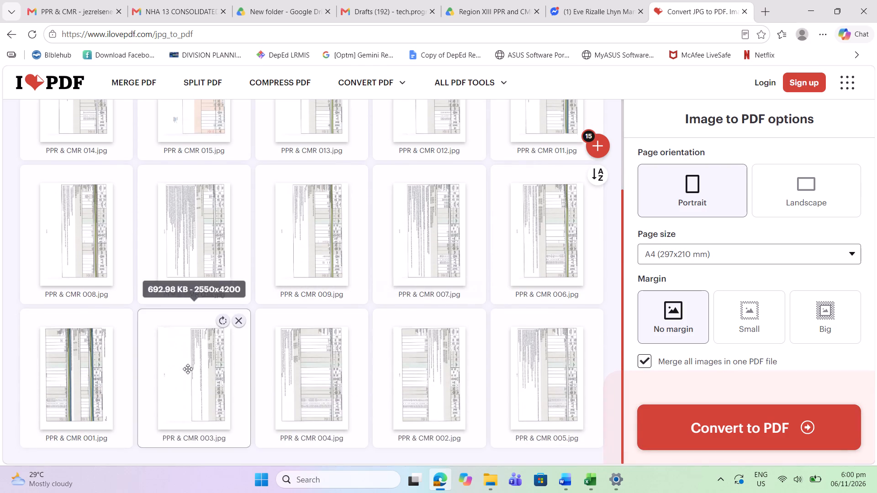
left_click_drag(100, 373, 68, 131)
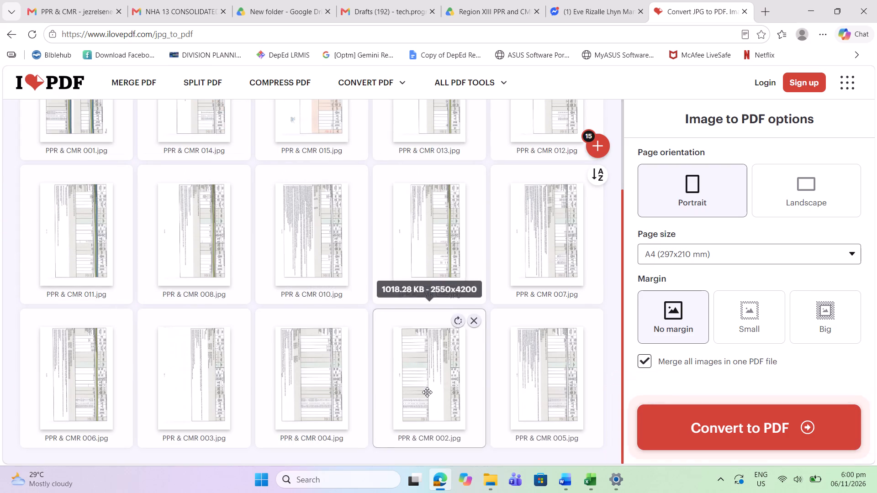
left_click_drag(427, 392, 217, 143)
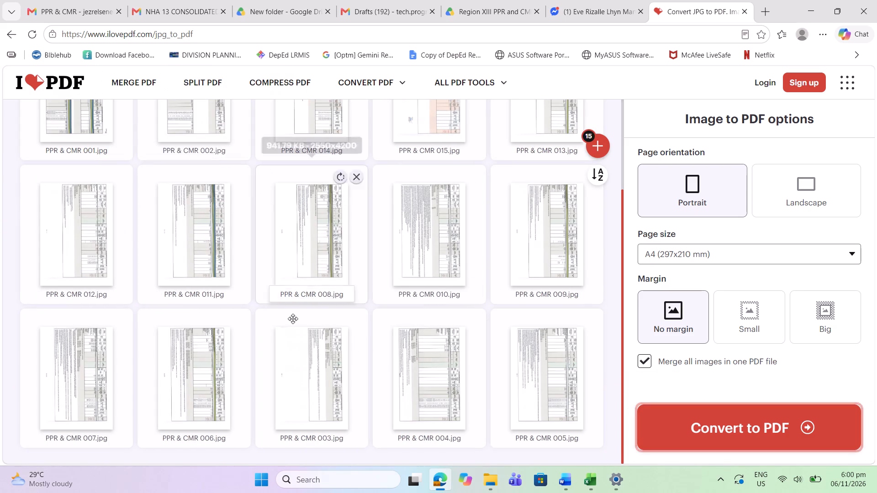
left_click_drag(328, 386, 296, 155)
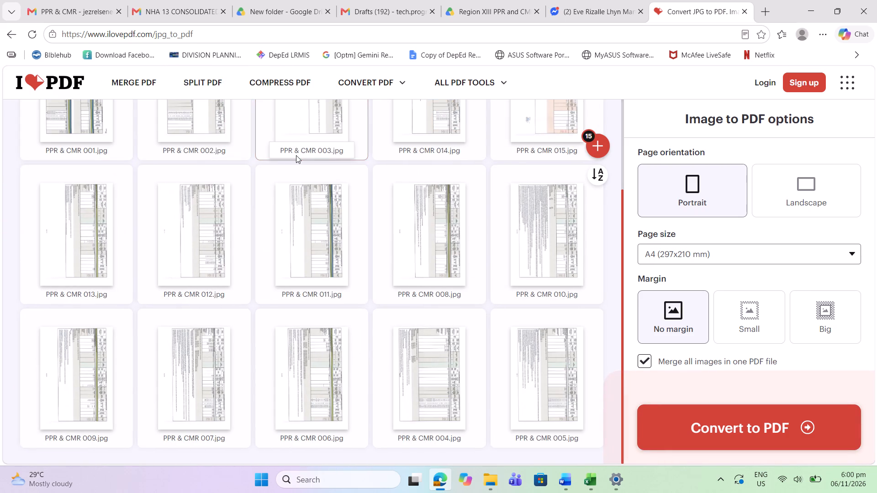
left_click_drag(432, 376, 433, 128)
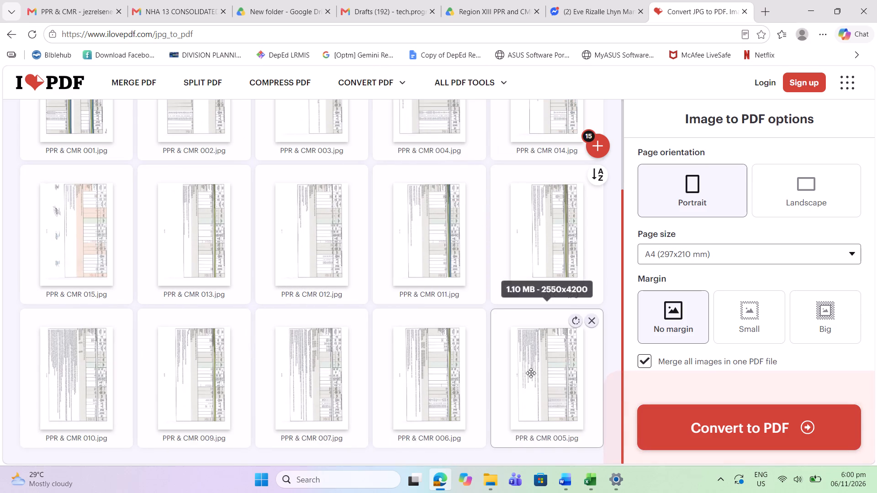
left_click_drag(531, 373, 521, 136)
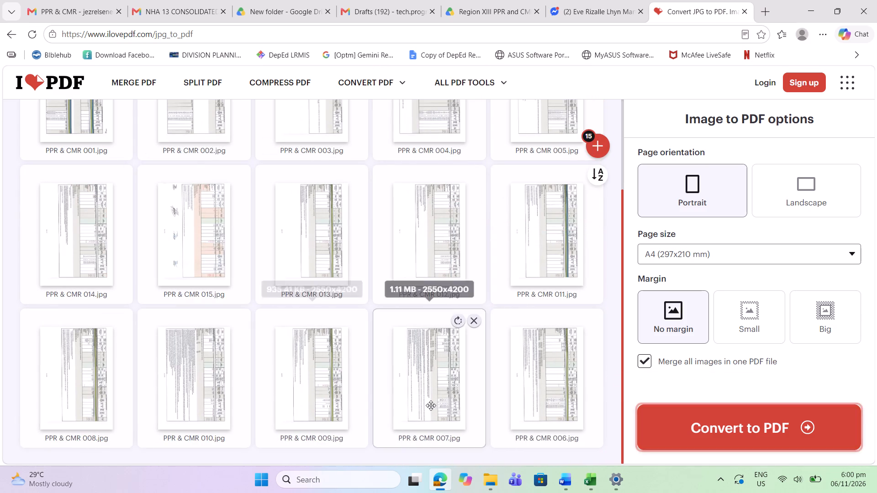
Move PPR & CMR 006 to 010 into ascending order directly after image 005.
left_click_drag(535, 401, 87, 270)
left_click_drag(574, 424, 398, 364)
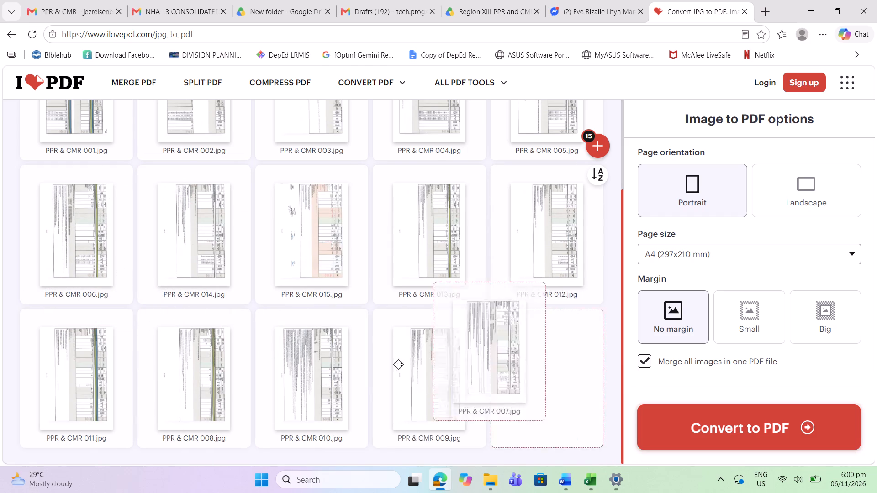
left_click_drag(398, 364, 219, 268)
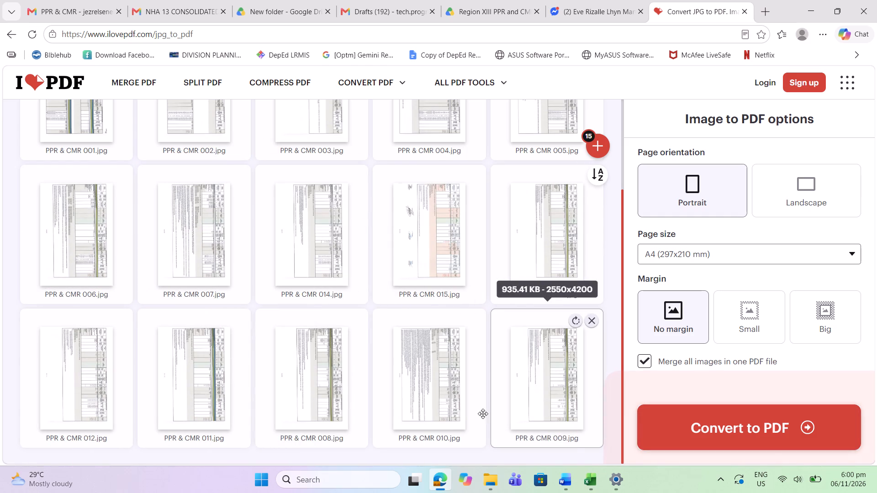
left_click_drag(322, 404, 319, 276)
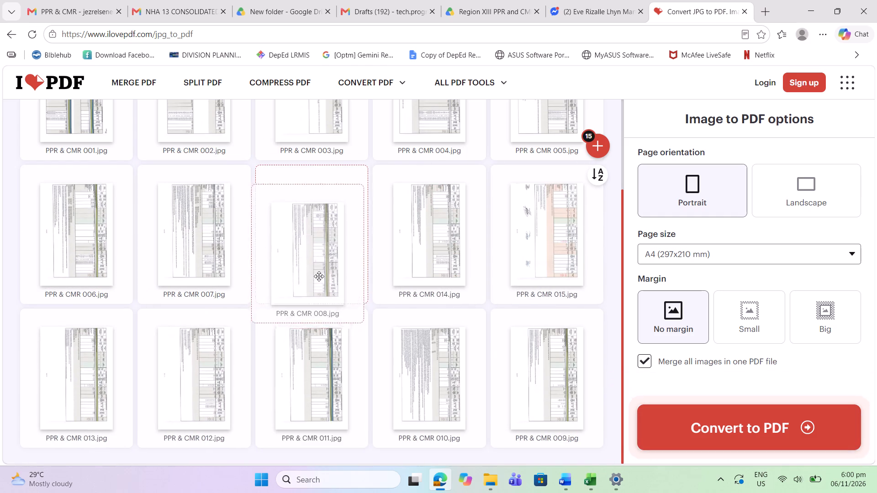
left_click_drag(319, 276, 319, 275)
left_click_drag(552, 367, 438, 252)
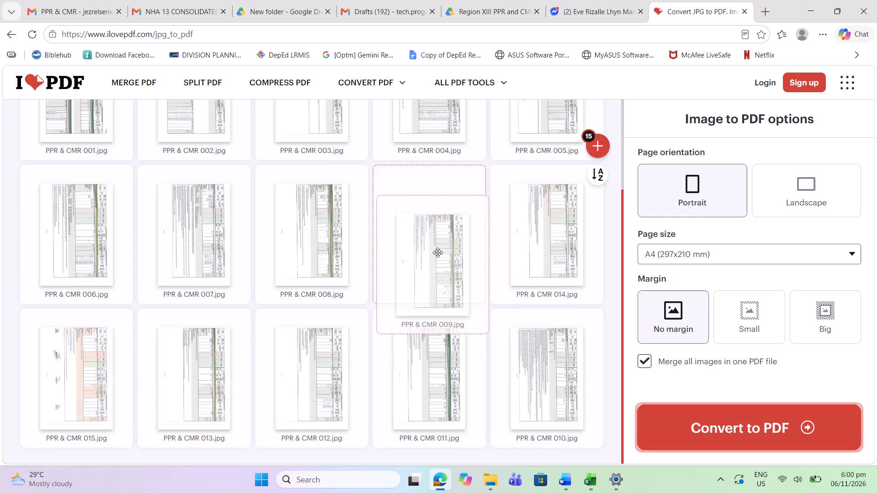
left_click_drag(438, 252, 438, 252)
left_click_drag(540, 372, 544, 242)
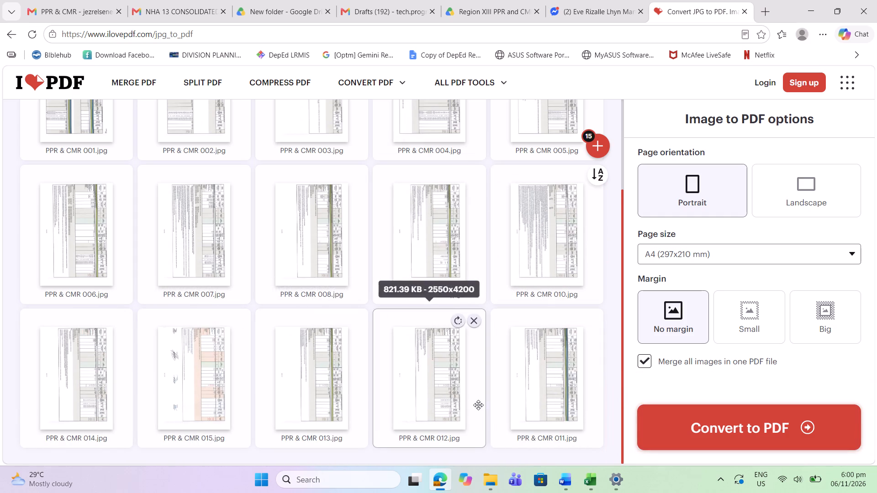
Move PPR & CMR 011, 012 and 013 between images 010 and 014 to complete the ascending order.
left_click_drag(538, 406, 53, 387)
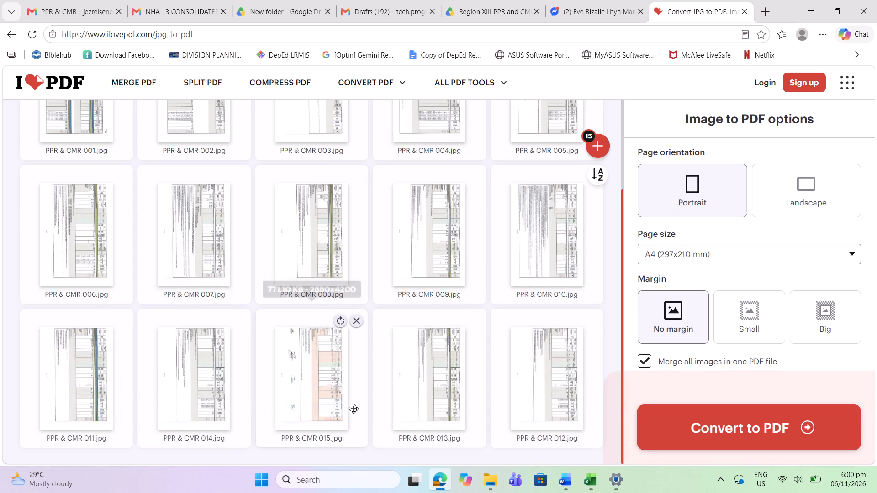
left_click_drag(536, 407, 210, 398)
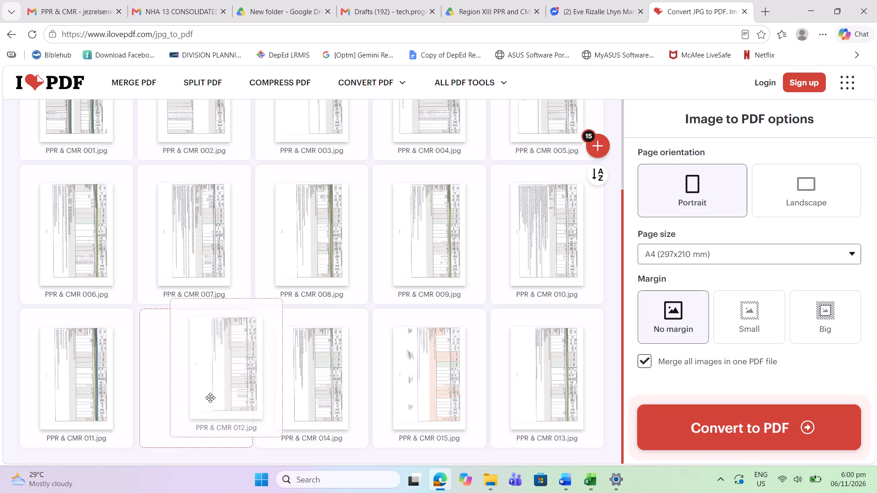
left_click_drag(210, 398, 206, 399)
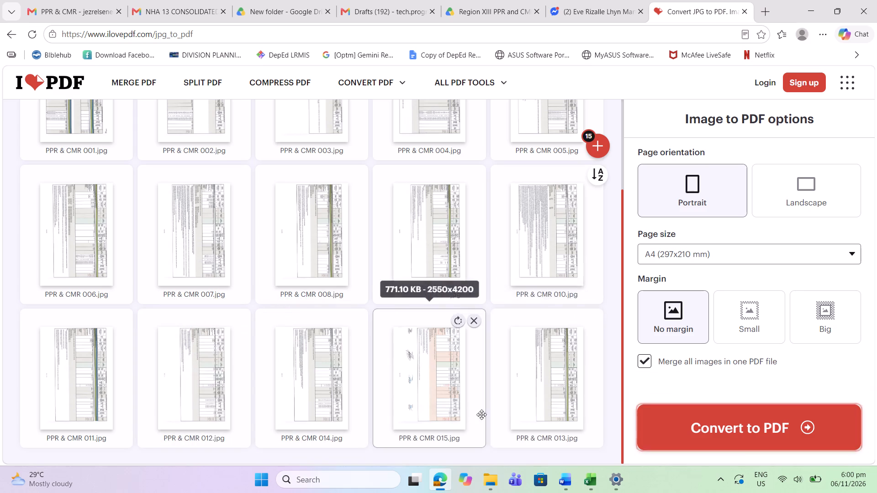
left_click_drag(541, 420, 317, 404)
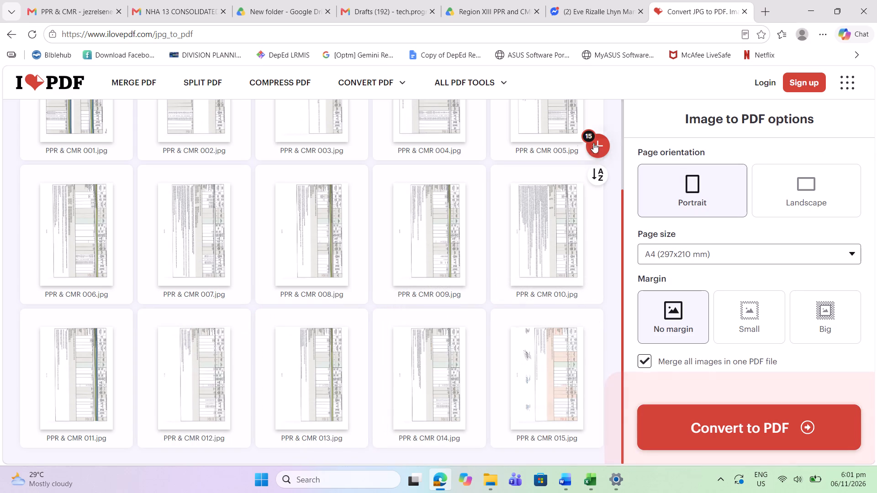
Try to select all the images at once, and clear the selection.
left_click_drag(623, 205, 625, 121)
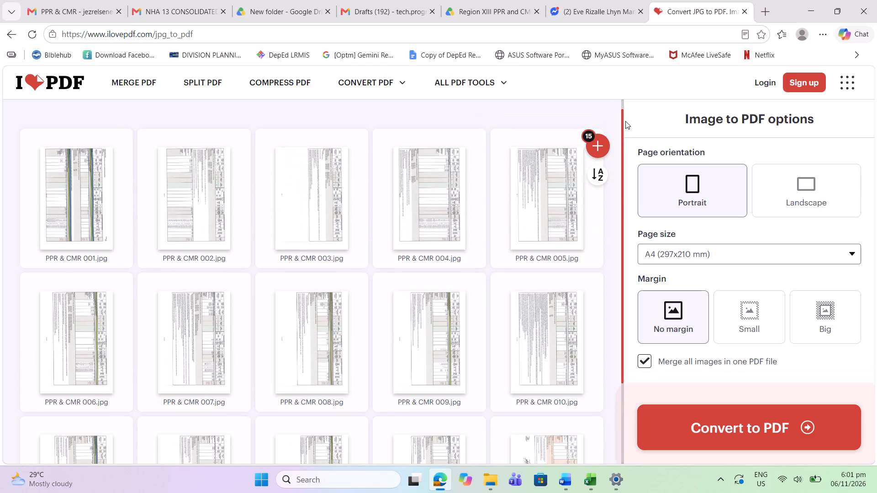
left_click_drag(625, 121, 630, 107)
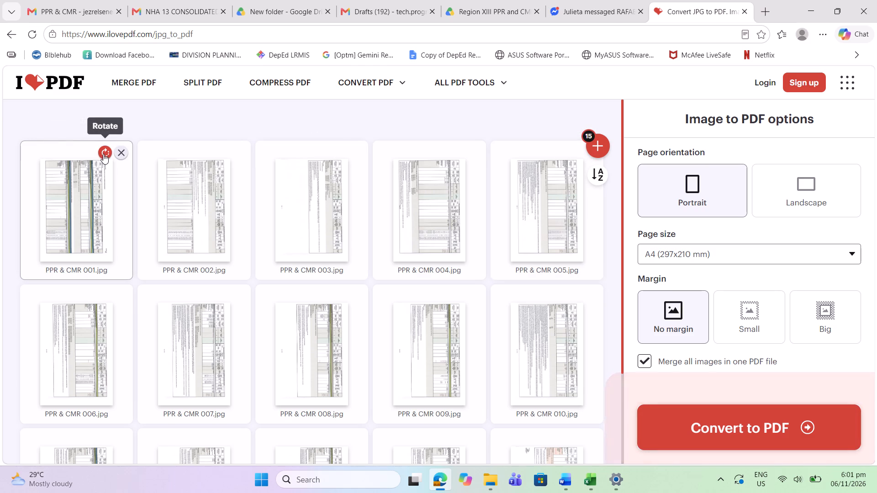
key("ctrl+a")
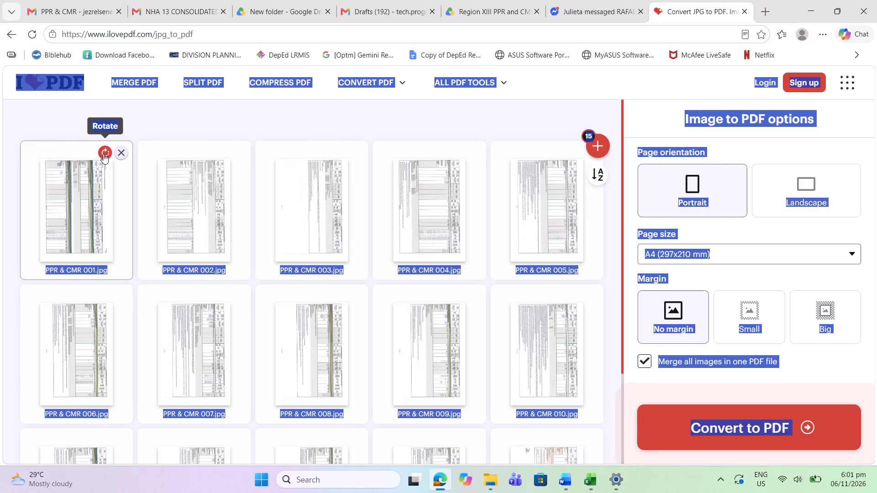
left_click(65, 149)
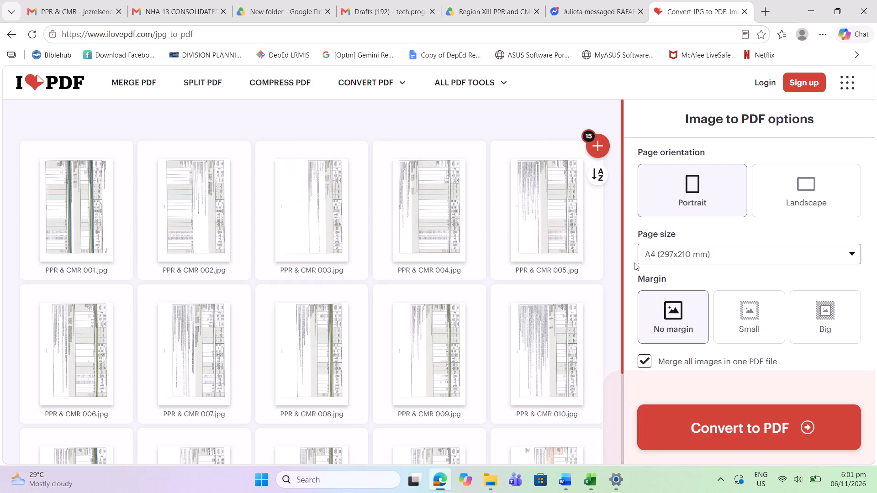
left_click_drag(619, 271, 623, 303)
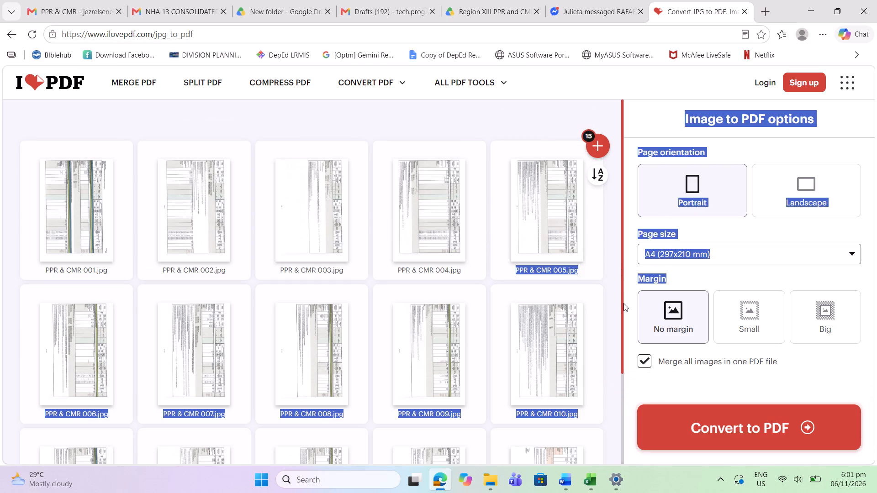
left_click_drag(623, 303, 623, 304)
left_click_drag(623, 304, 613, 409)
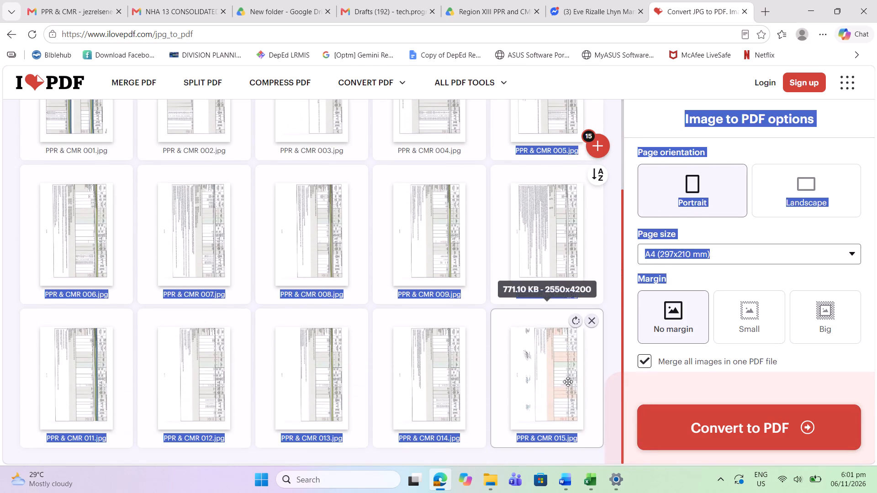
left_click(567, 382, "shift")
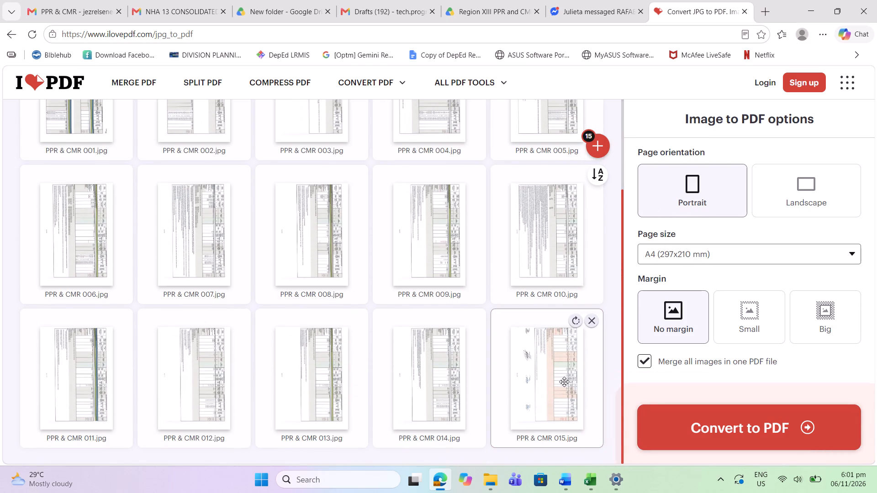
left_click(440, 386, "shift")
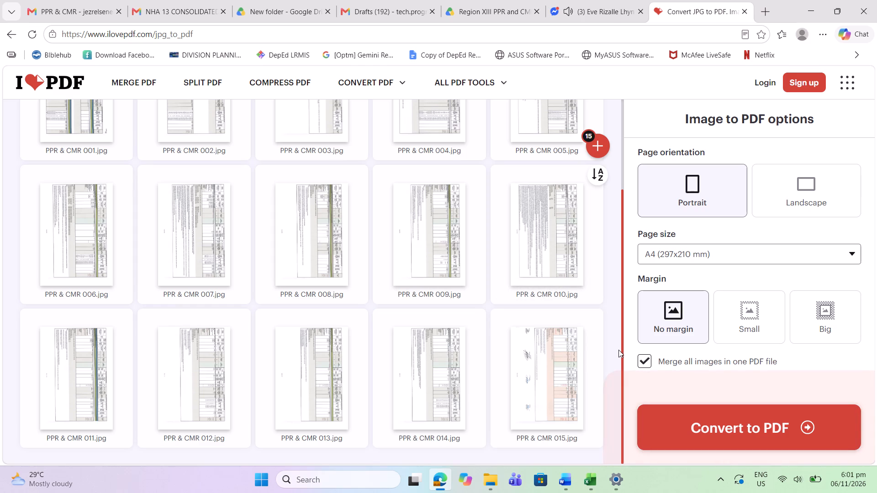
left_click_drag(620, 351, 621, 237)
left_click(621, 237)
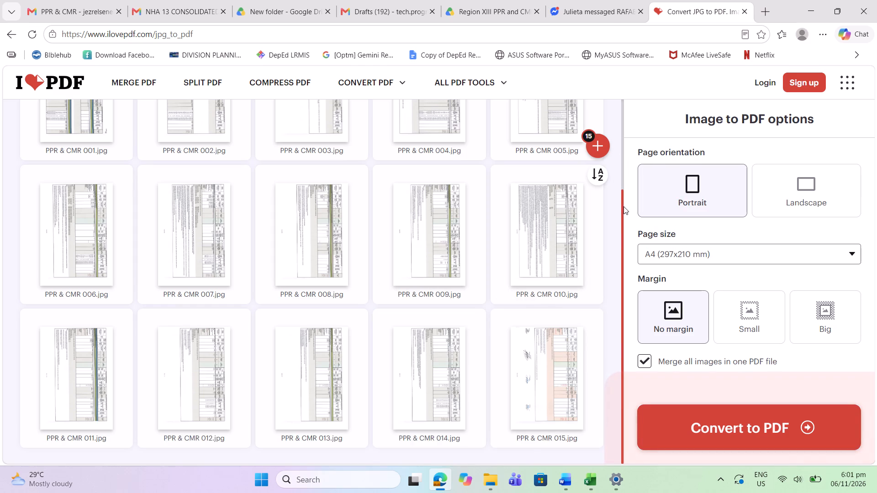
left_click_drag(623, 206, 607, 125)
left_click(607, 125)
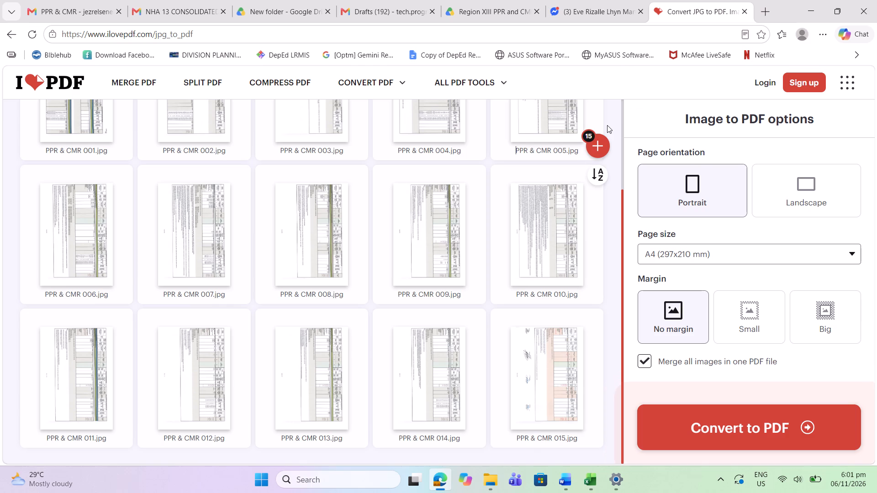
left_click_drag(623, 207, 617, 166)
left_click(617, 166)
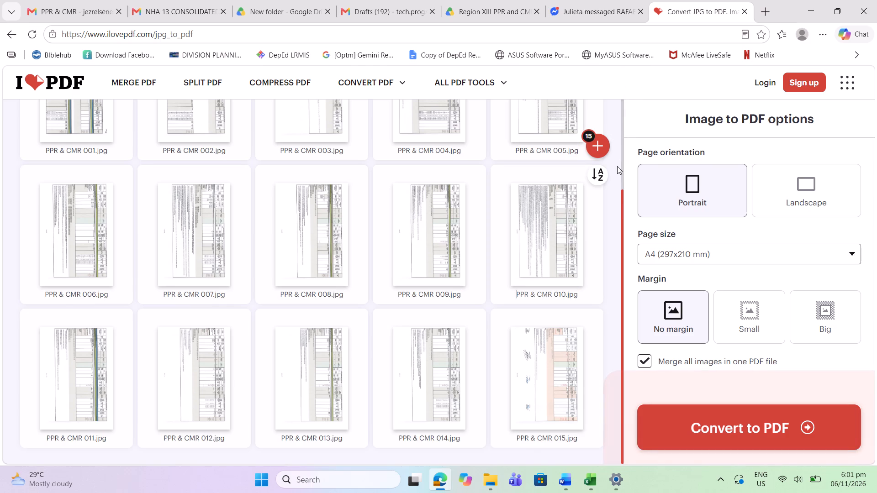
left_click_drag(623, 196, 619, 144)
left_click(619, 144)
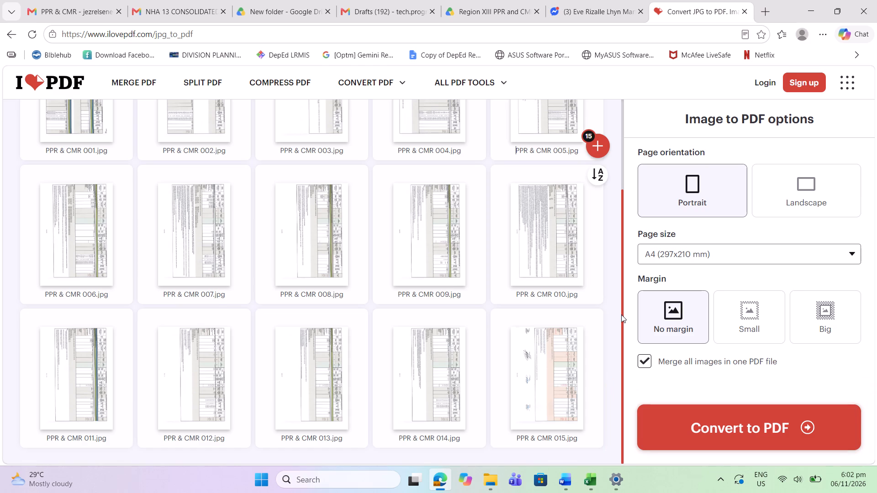
Rotate the PPR & CMR 001, 002 and 003 images into upright landscape orientation.
left_click_drag(621, 315, 622, 212)
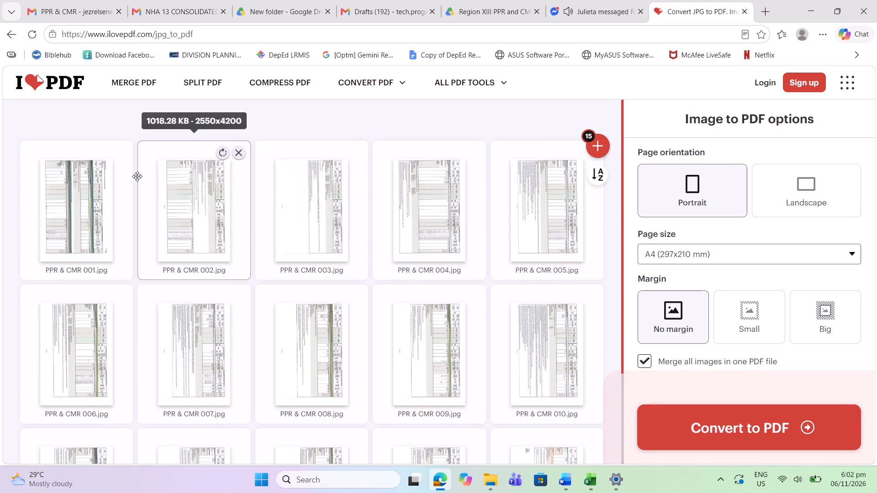
left_click(106, 154)
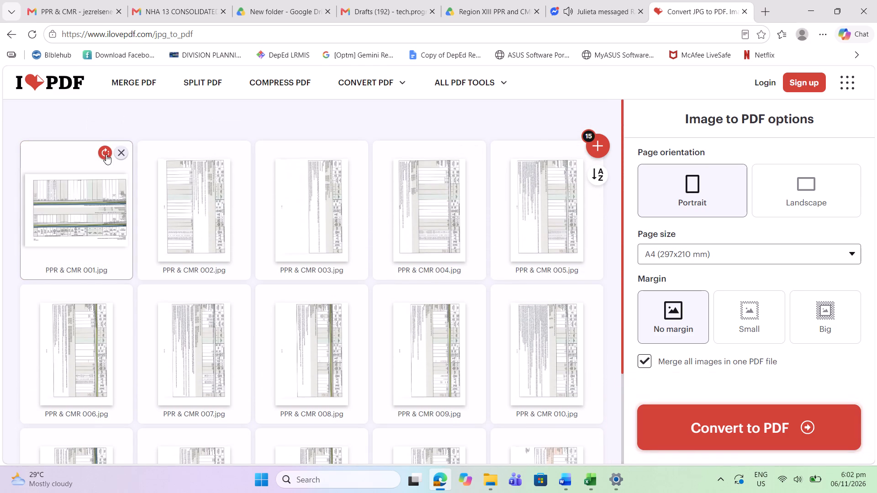
left_click(106, 154)
left_click(106, 154)
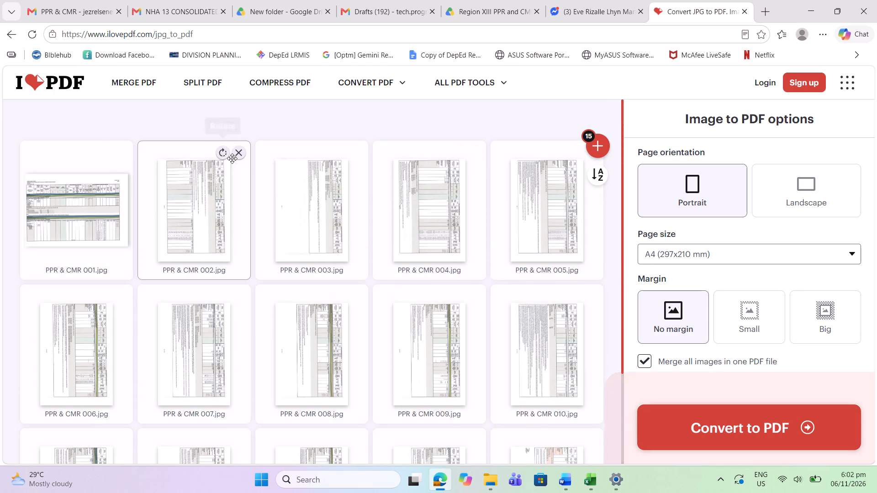
left_click(224, 156)
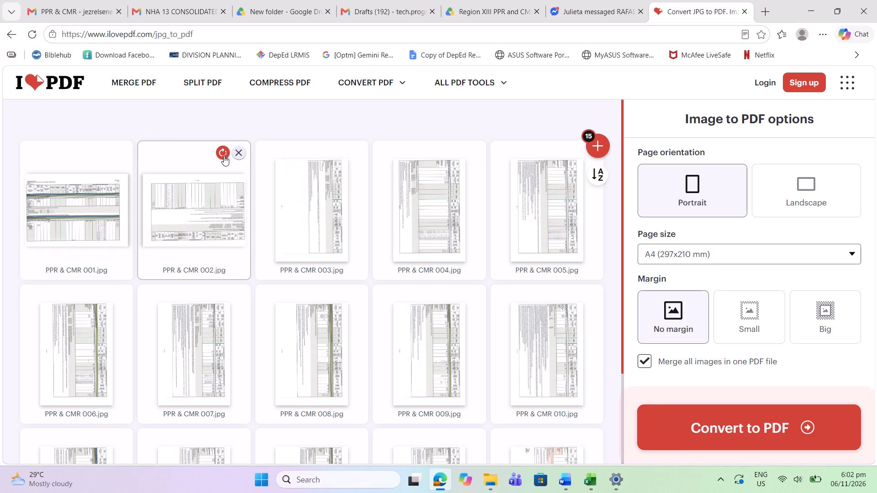
left_click(224, 156)
left_click(224, 156)
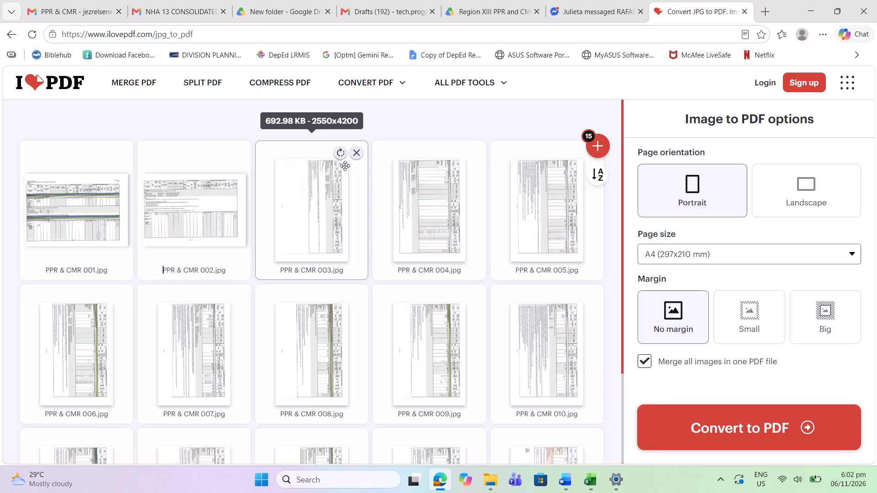
double_click(341, 157)
left_click(341, 157)
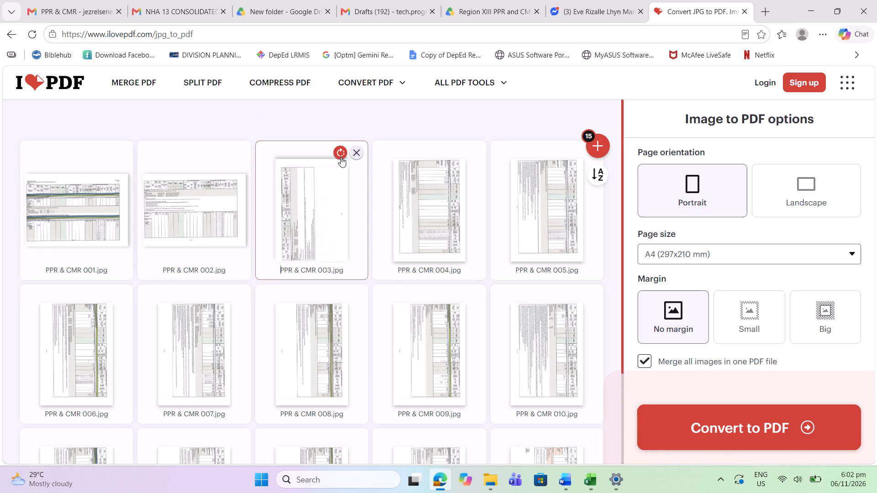
left_click(341, 153)
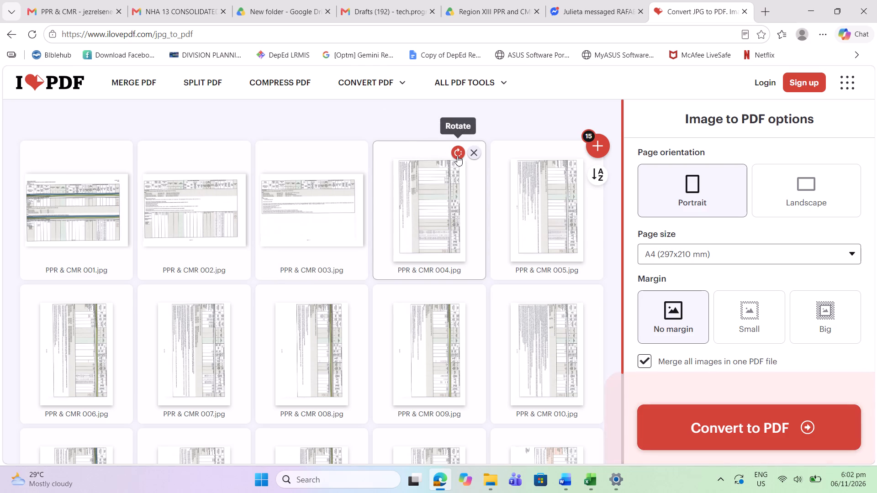
Rotate the PPR & CMR 004 and 005 images into upright landscape orientation.
double_click(457, 156)
left_click(457, 156)
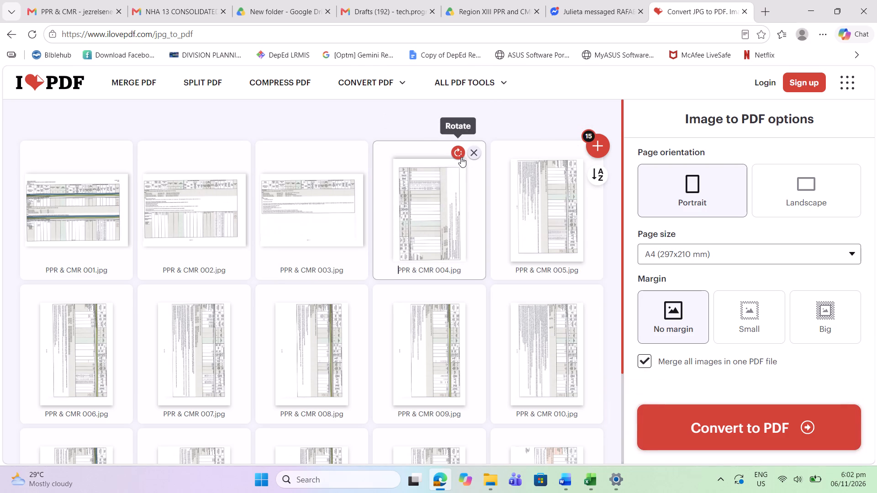
left_click(461, 157)
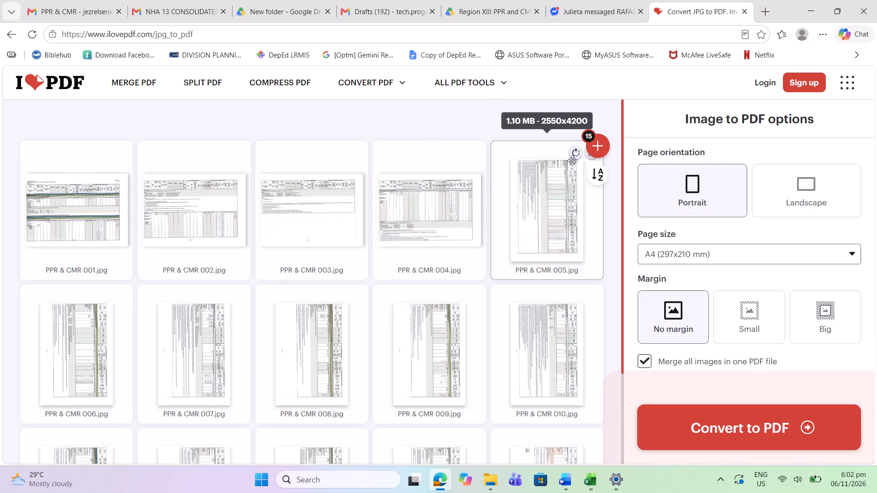
left_click(577, 156)
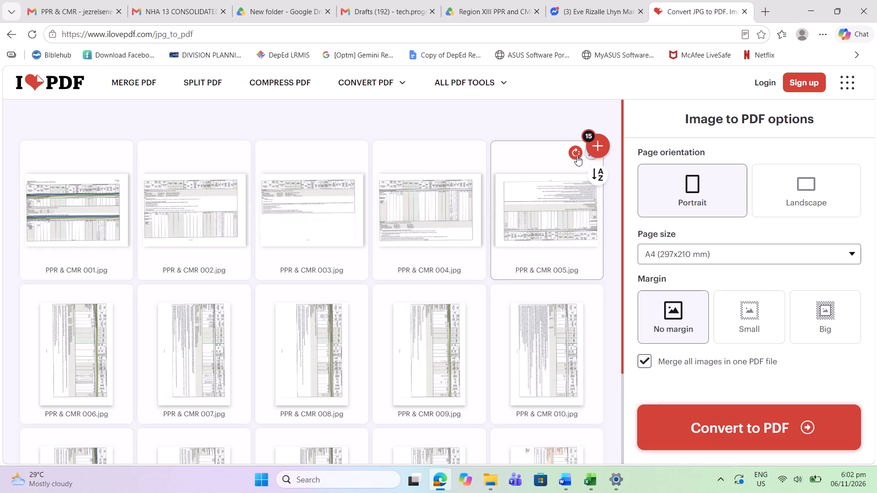
left_click(577, 156)
left_click(577, 156)
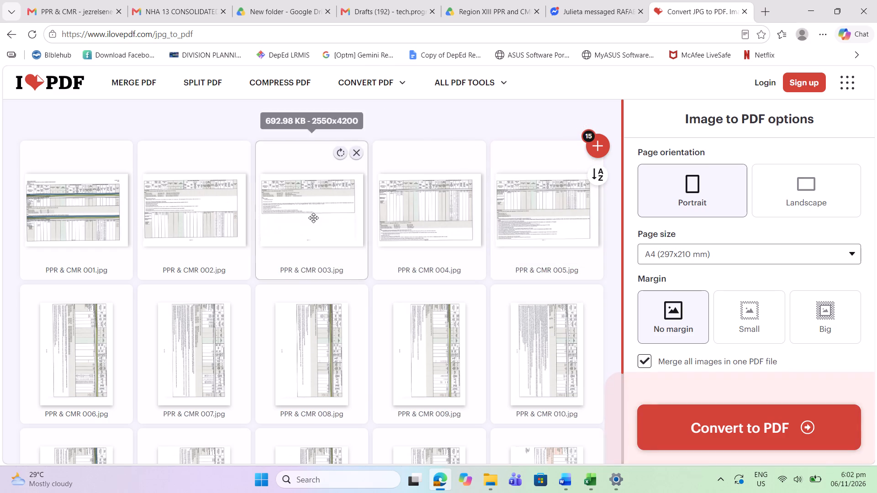
Rotate the PPR & CMR 006 to 010 images in the second row into upright landscape orientation.
double_click(106, 298)
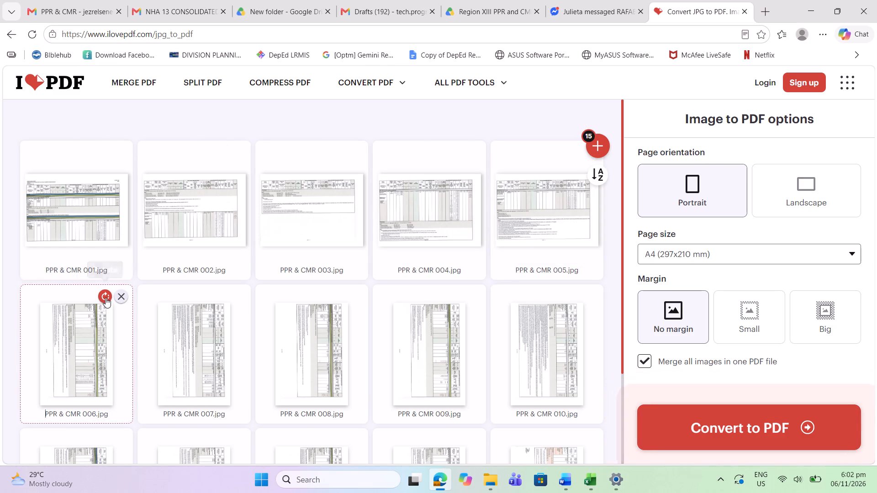
left_click(106, 298)
left_click(106, 298)
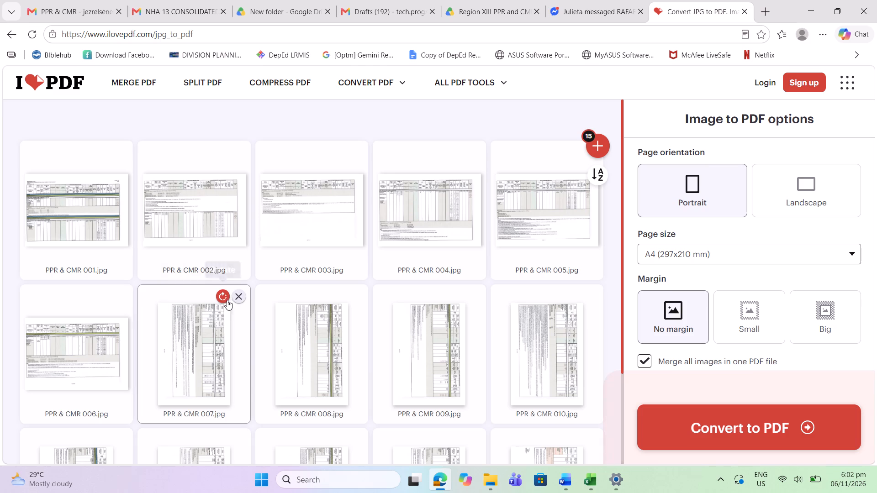
left_click(224, 298)
left_click(224, 298)
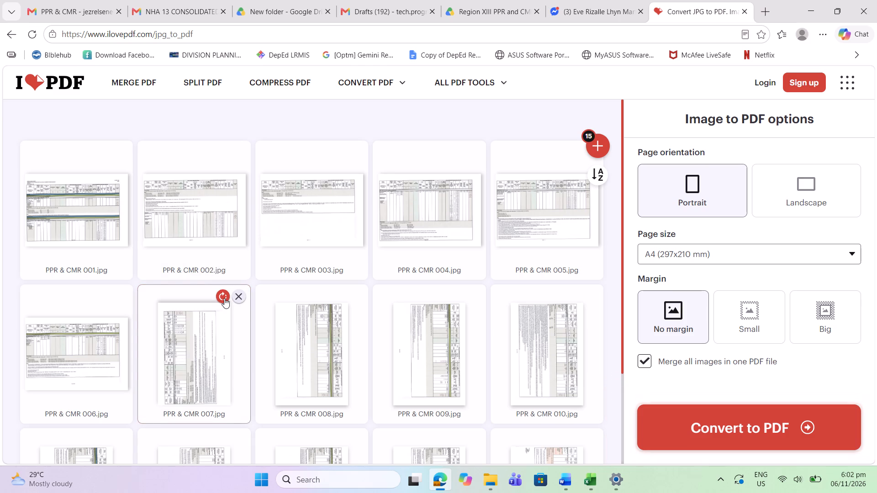
left_click(224, 298)
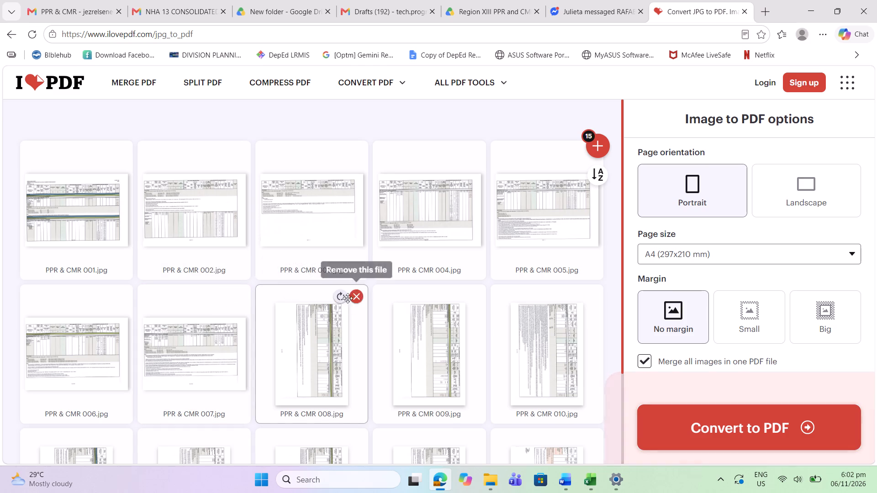
left_click(341, 299)
double_click(341, 299)
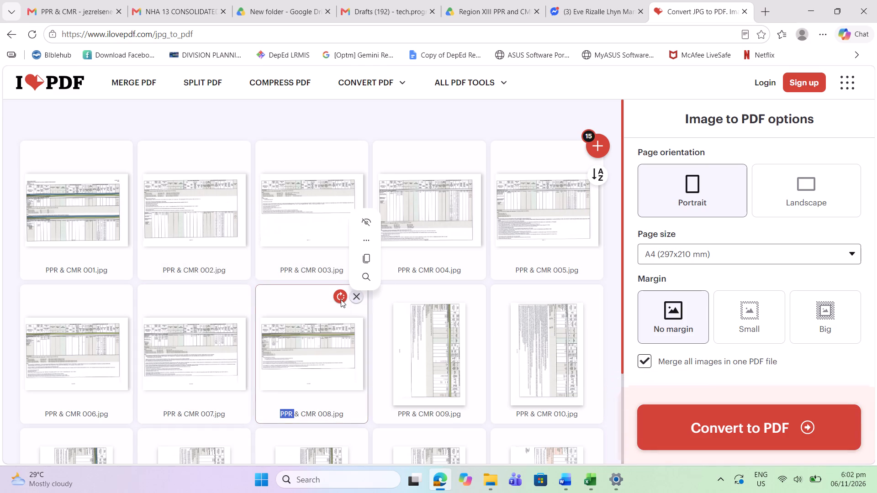
left_click(436, 293)
left_click(455, 295)
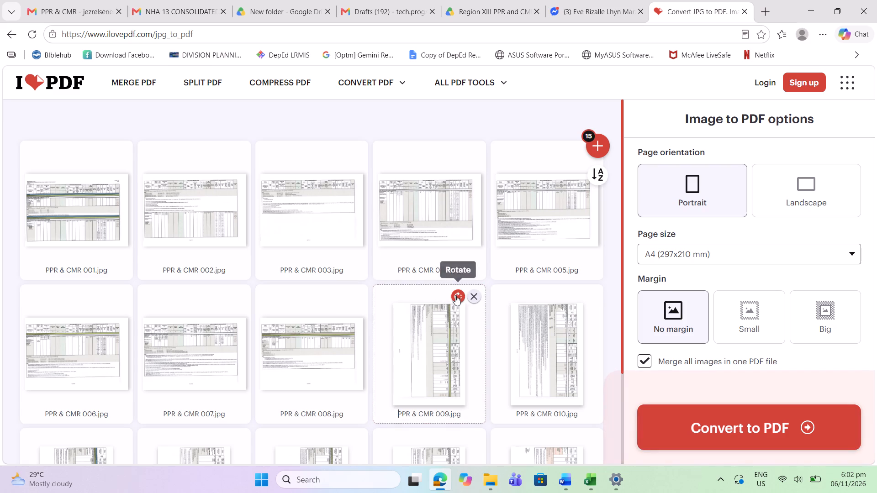
left_click(455, 295)
left_click(455, 295)
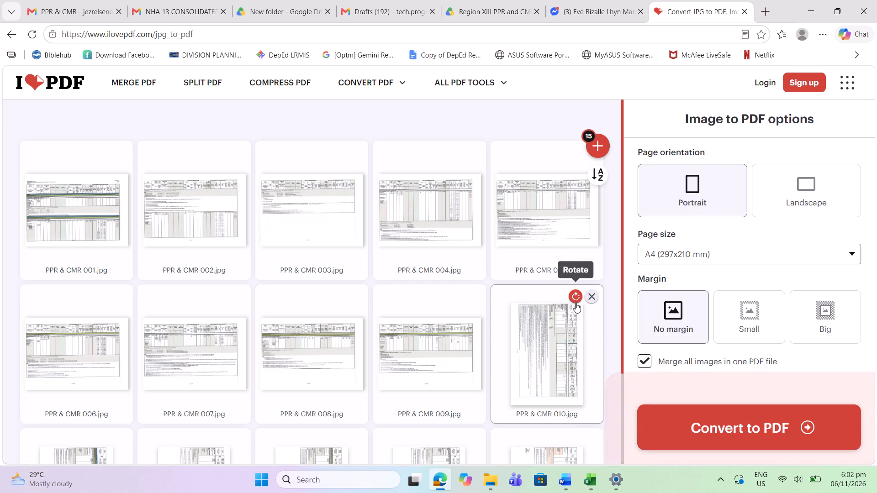
left_click(576, 303)
left_click(576, 303)
left_click(576, 303)
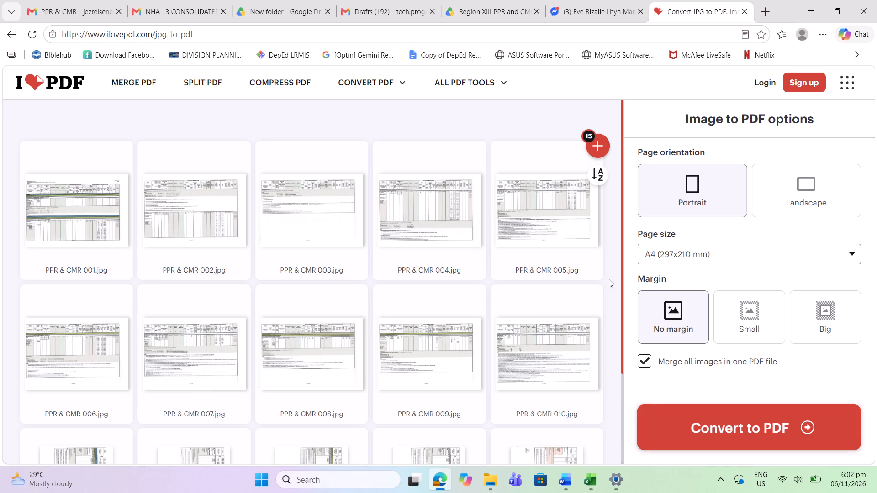
Rotate the PPR & CMR 011, 012 and 013 images in the third row into upright landscape orientation.
left_click_drag(623, 283, 615, 356)
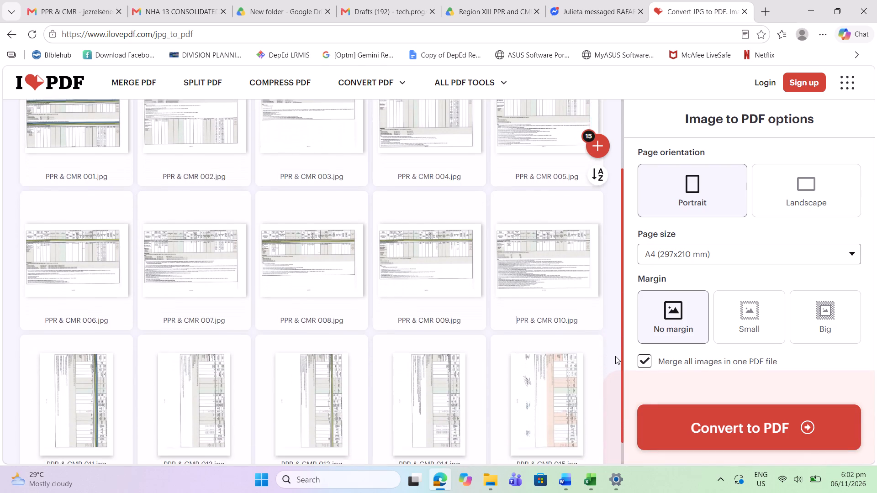
left_click_drag(615, 356, 615, 362)
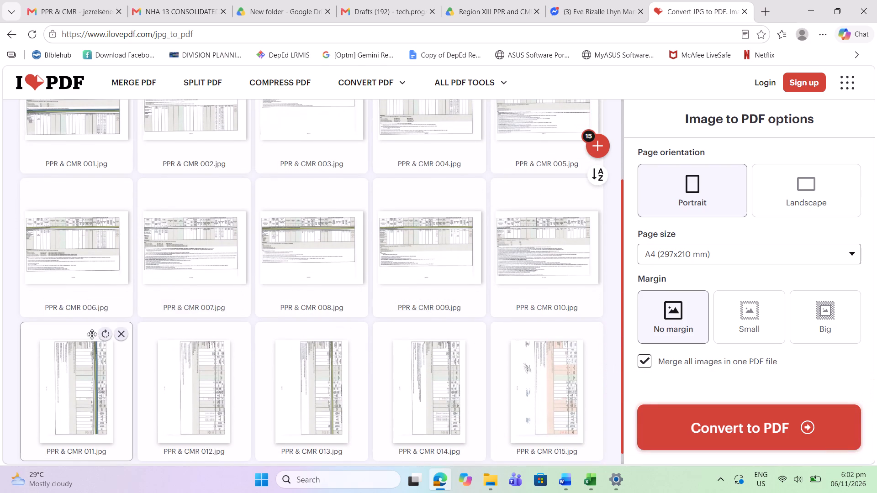
left_click(102, 337)
left_click(102, 337)
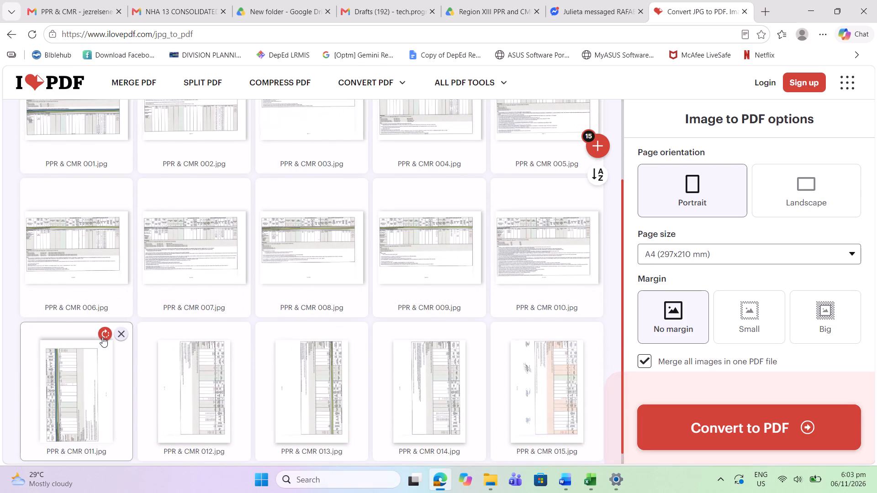
left_click(102, 337)
left_click(222, 332)
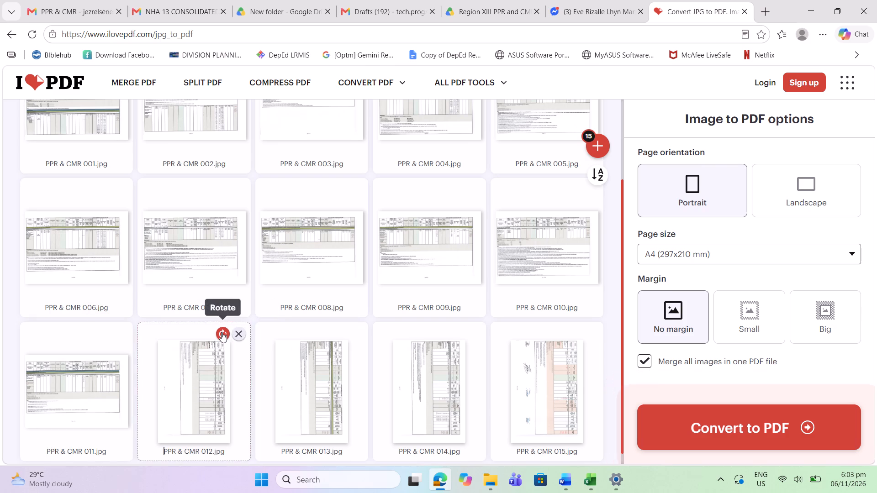
left_click(222, 332)
left_click(222, 332)
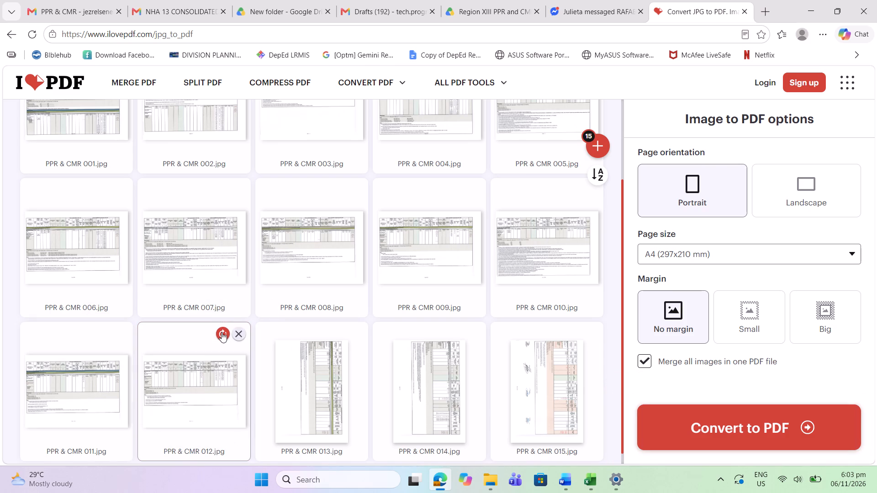
left_click(343, 342)
left_click(340, 336)
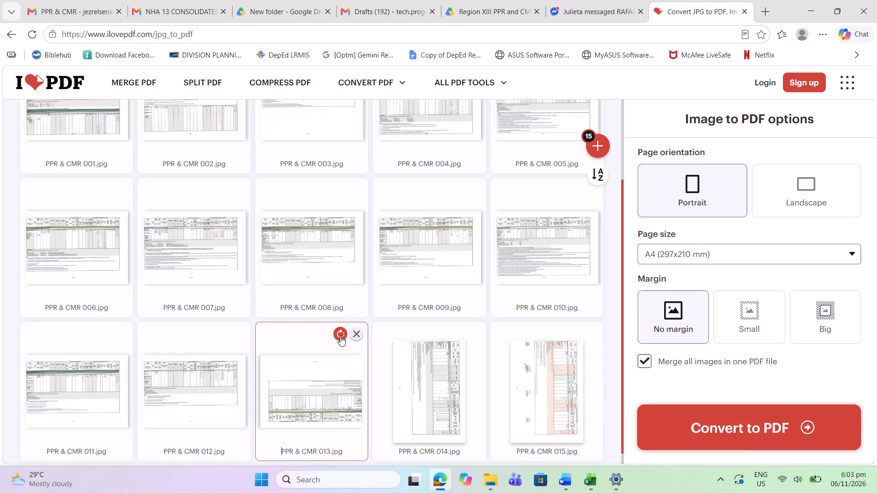
left_click(340, 336)
left_click(340, 336)
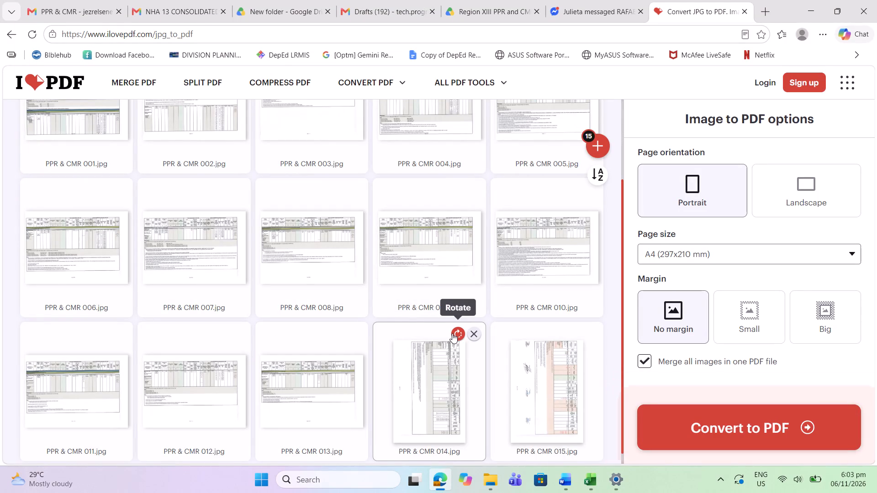
Rotate the last two images, PPR & CMR 014 and 015, into upright landscape orientation.
left_click(452, 333)
left_click(452, 333)
left_click(452, 333)
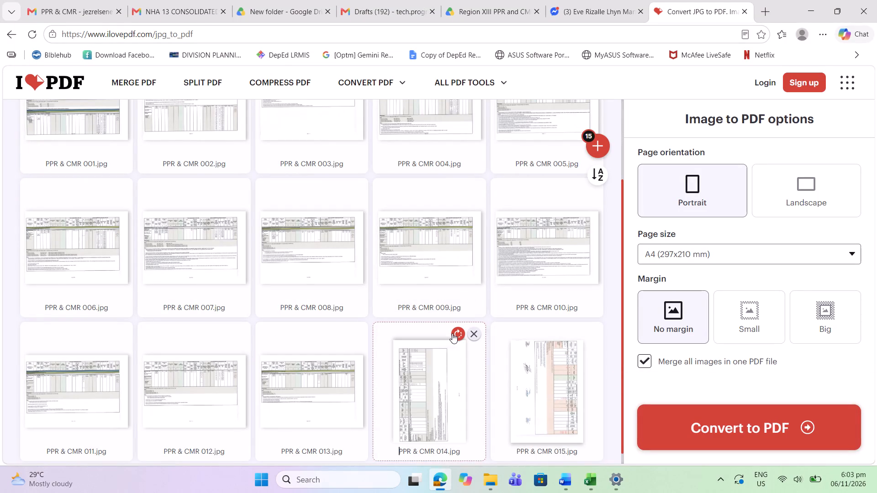
left_click(578, 335)
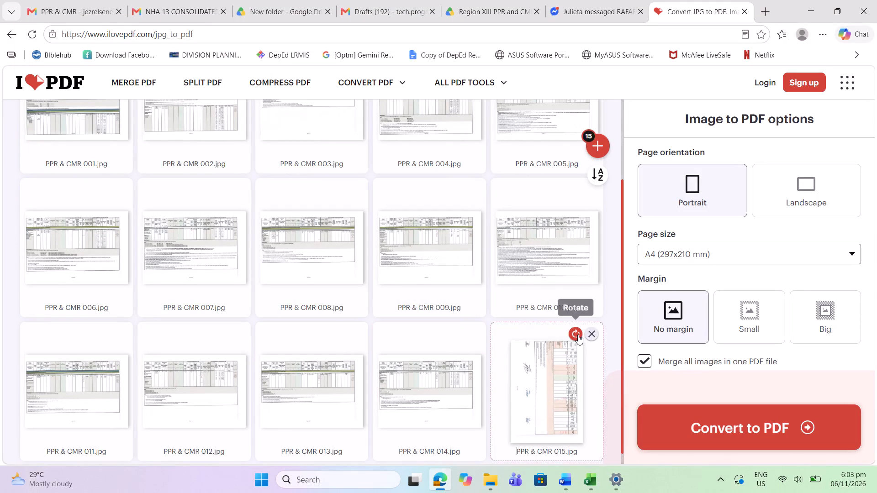
left_click(578, 335)
left_click(578, 335)
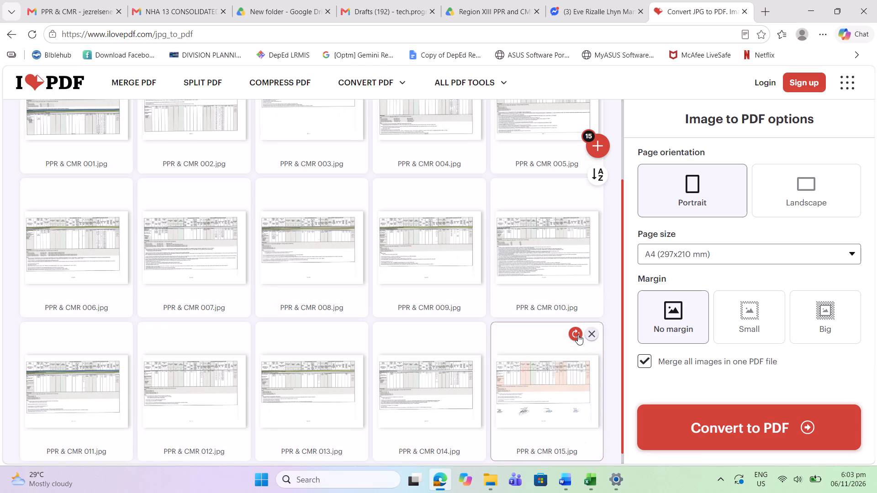
Convert the fifteen ordered images into one merged PDF and download it.
left_click(714, 426)
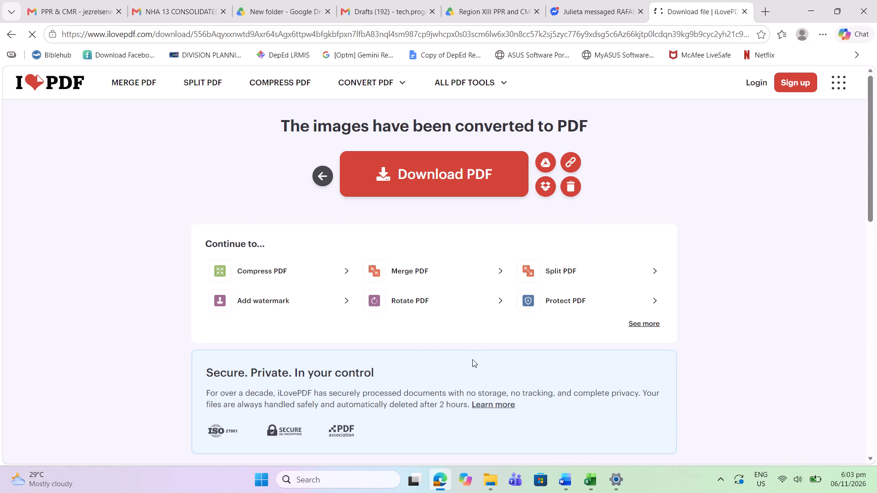
left_click(427, 186)
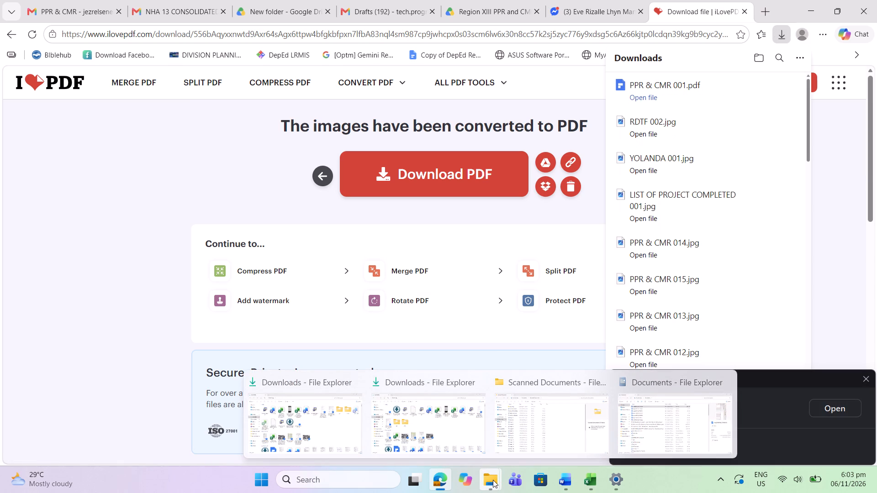
Switch to the Downloads folder in File Explorer and copy the file name of the REGION 13 Consolidated PPR and CMR Excel workbook.
left_click(336, 424)
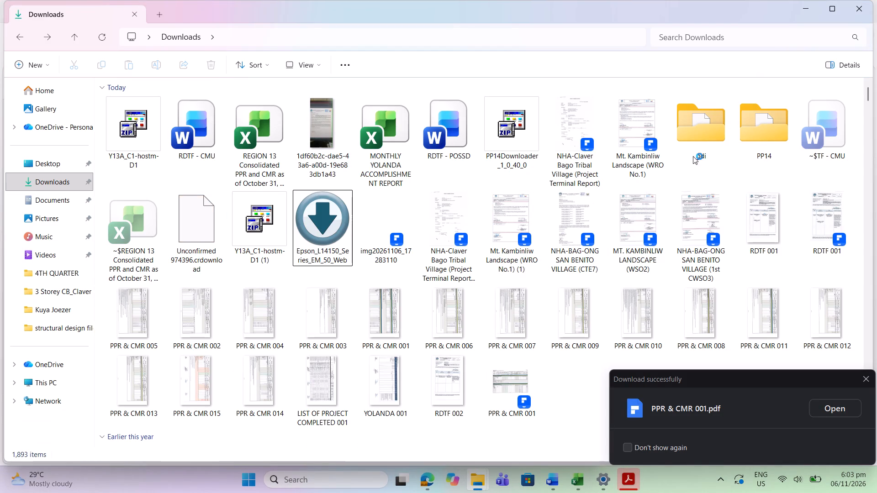
left_click(262, 158)
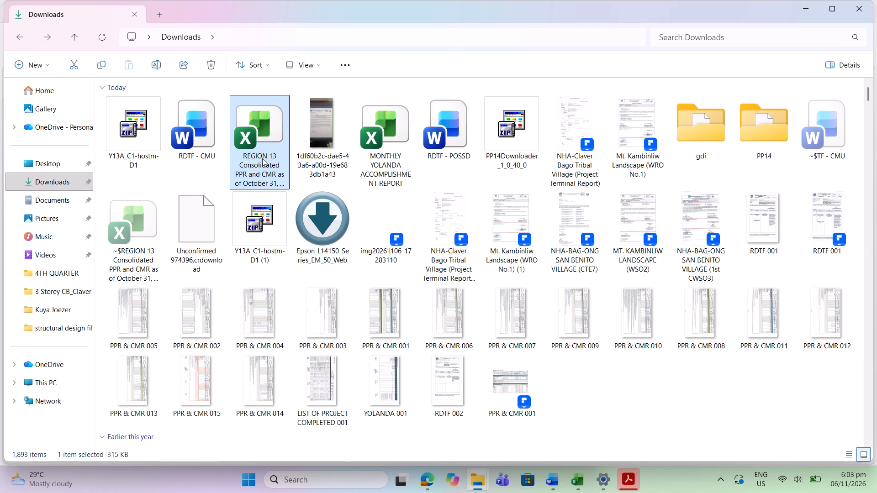
right_click(262, 158)
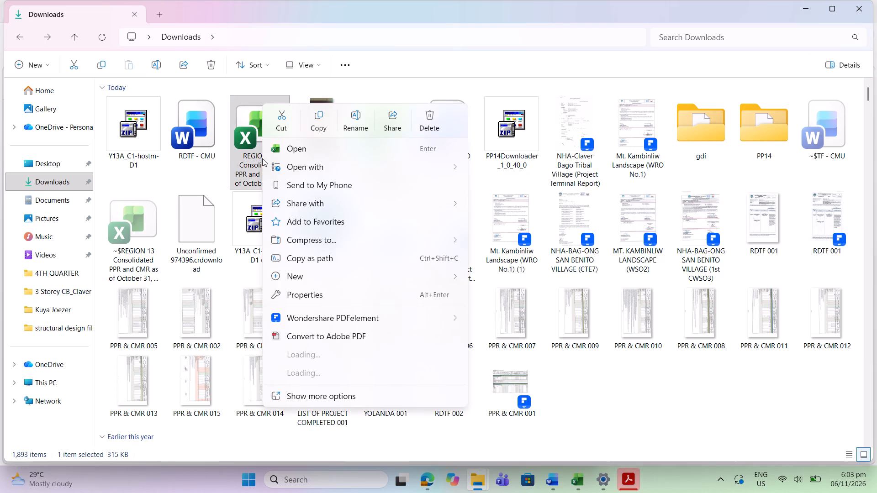
left_click(354, 121)
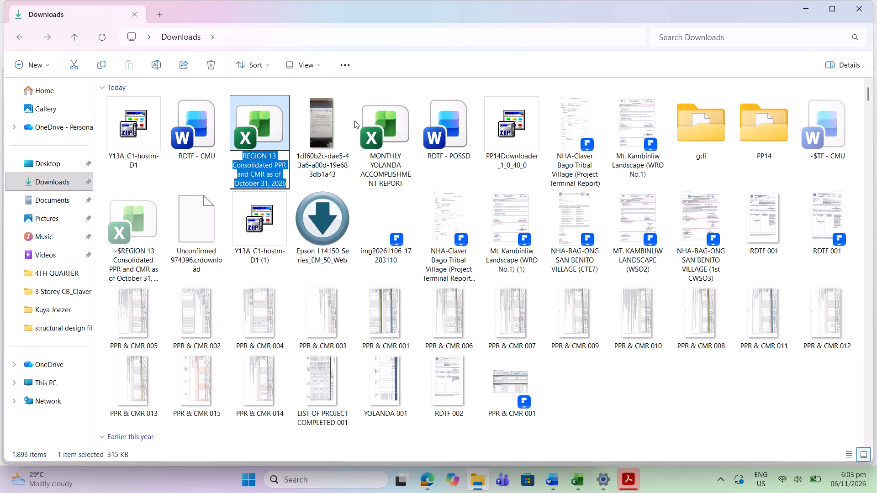
key("ctrl+c")
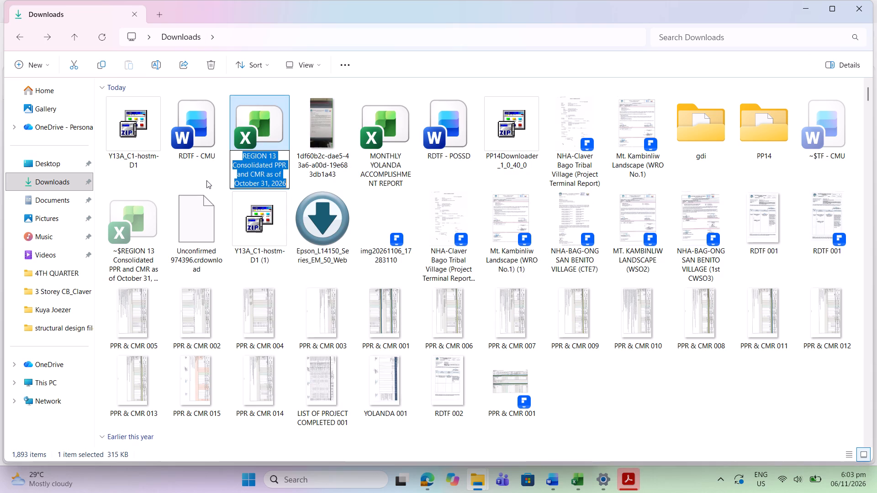
left_click(206, 180)
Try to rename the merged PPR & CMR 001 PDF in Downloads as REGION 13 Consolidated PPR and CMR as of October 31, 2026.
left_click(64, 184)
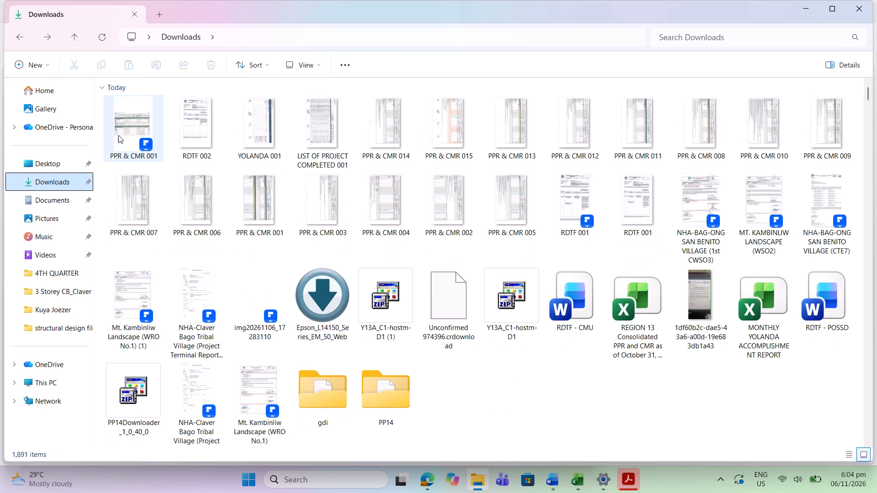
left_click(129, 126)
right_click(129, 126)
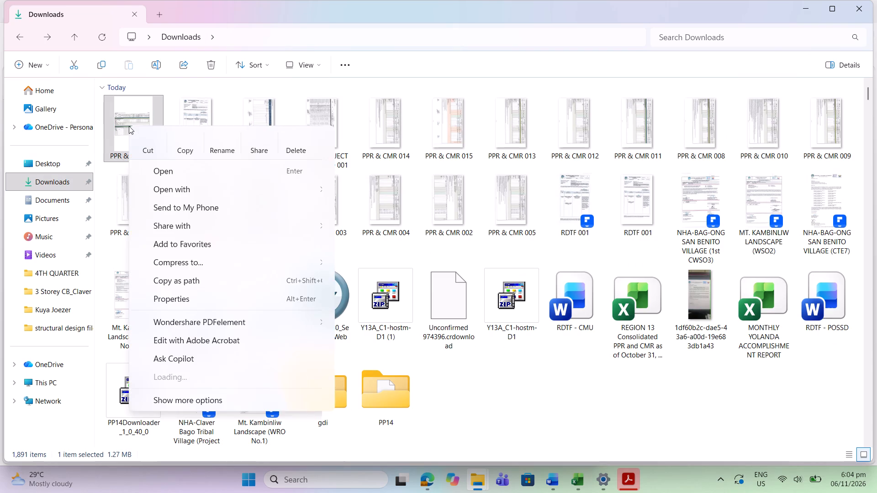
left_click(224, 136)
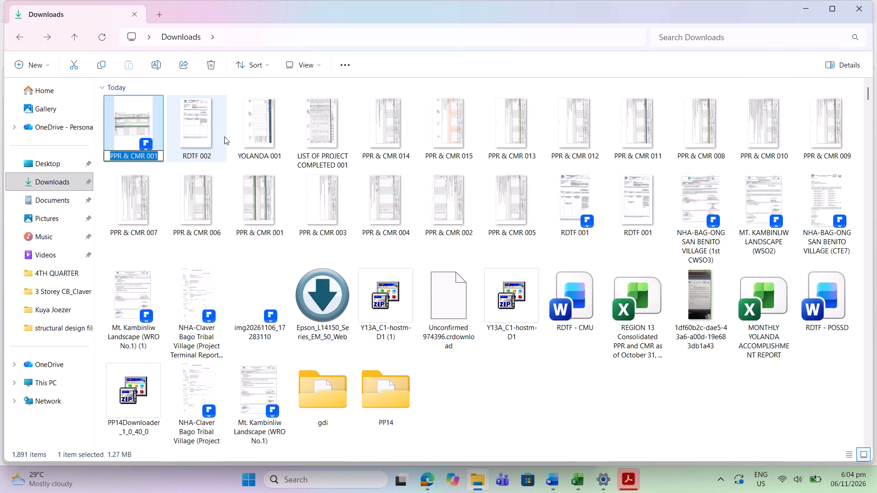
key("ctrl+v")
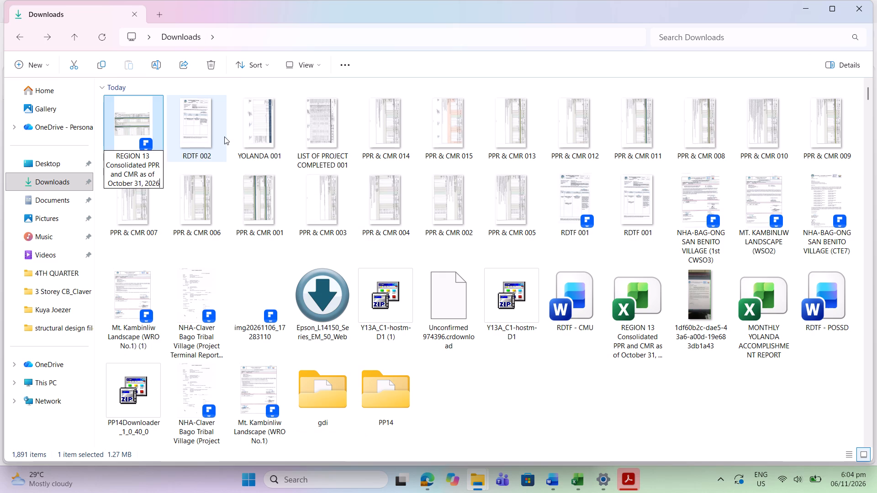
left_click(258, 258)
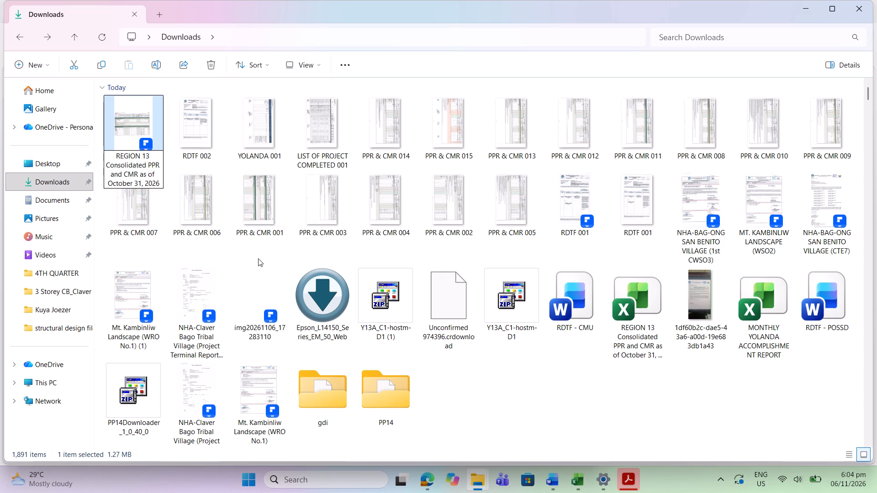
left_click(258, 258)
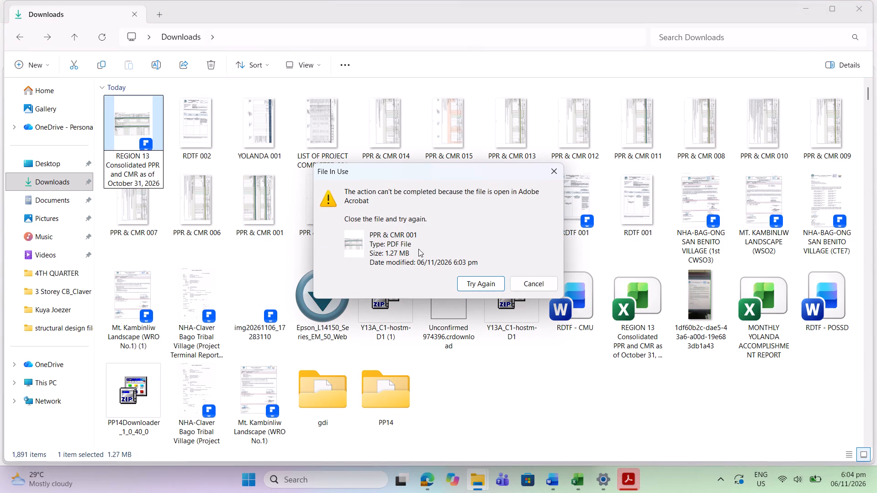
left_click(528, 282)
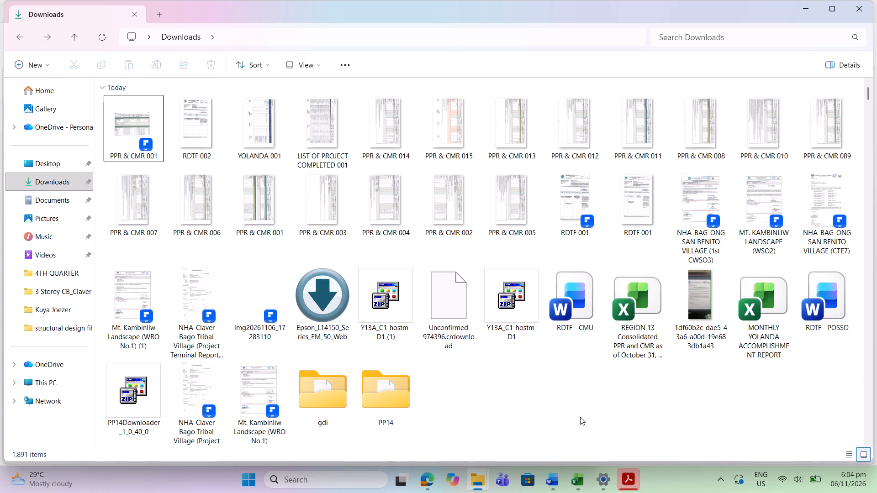
Switch to Adobe Acrobat, maximize the window and check the first two pages of the merged PPR & CMR 001 PDF.
left_click(625, 475)
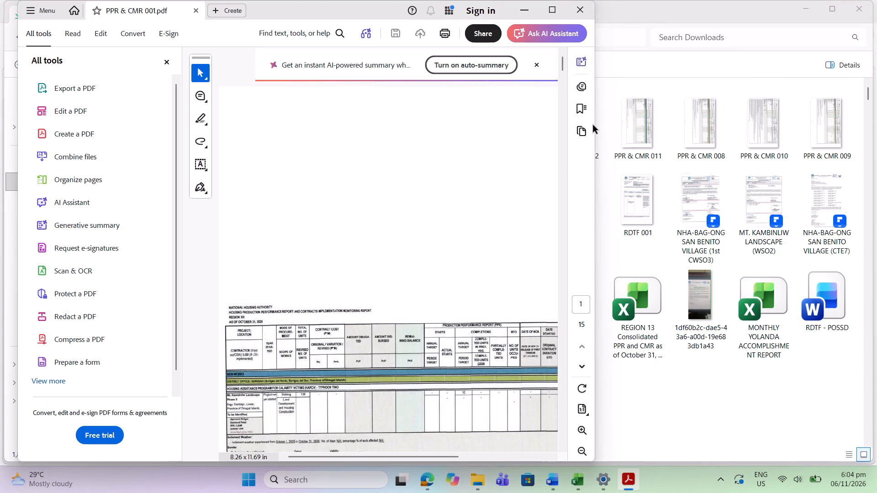
left_click(553, 4)
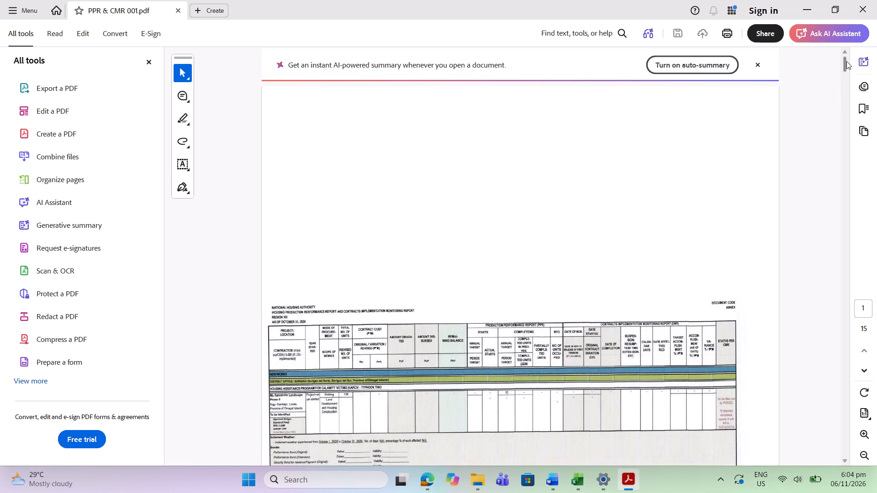
left_click_drag(845, 62, 843, 96)
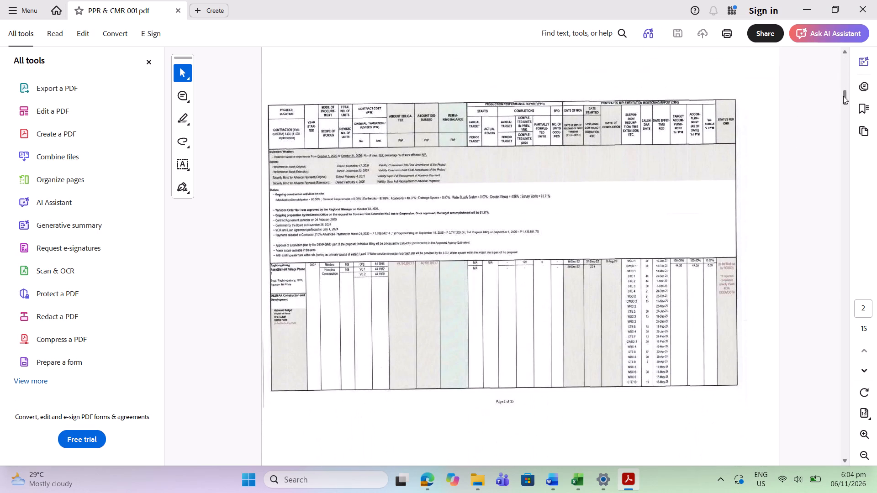
left_click_drag(843, 96, 845, 82)
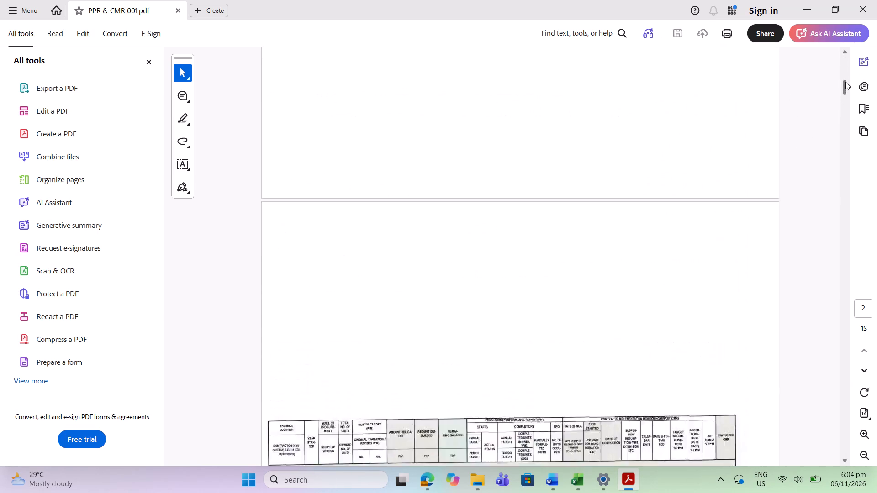
left_click_drag(845, 82, 845, 36)
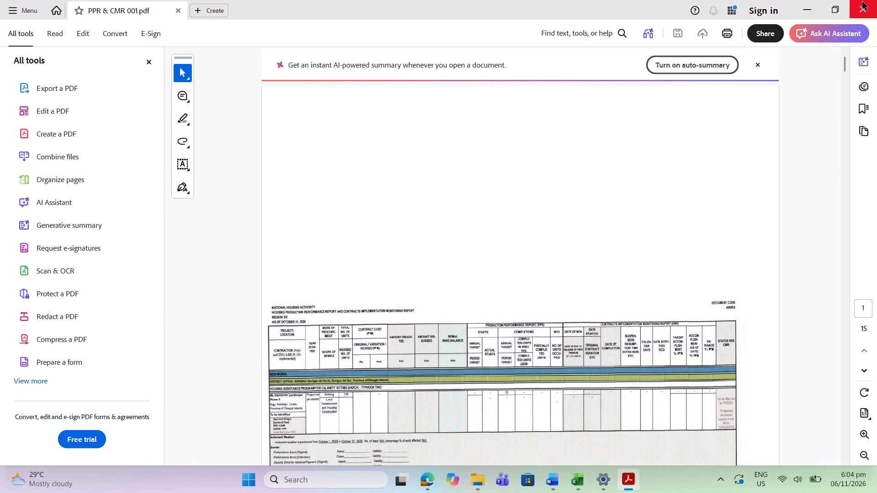
Close Acrobat and rename the merged PPR & CMR 001 PDF in Downloads as REGION 13 Consolidated PPR and CMR as of October 31, 2026.
left_click(863, 2)
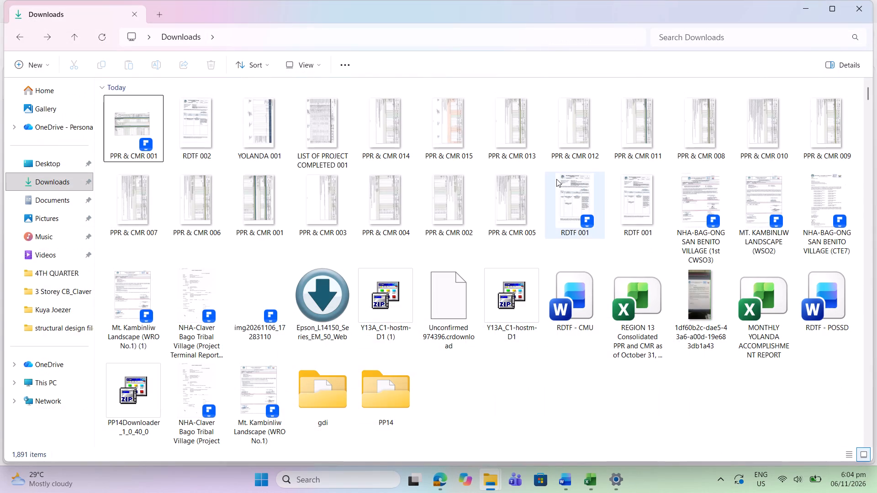
left_click(122, 147)
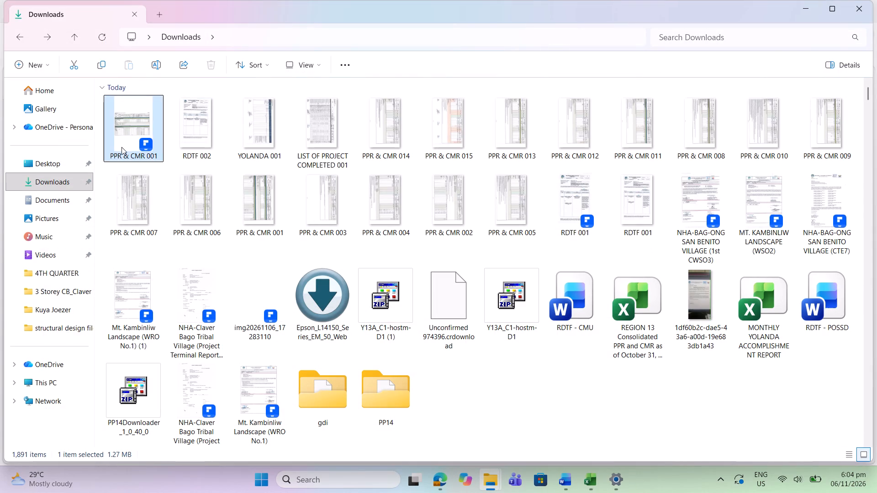
left_click(153, 66)
key("ctrl+v")
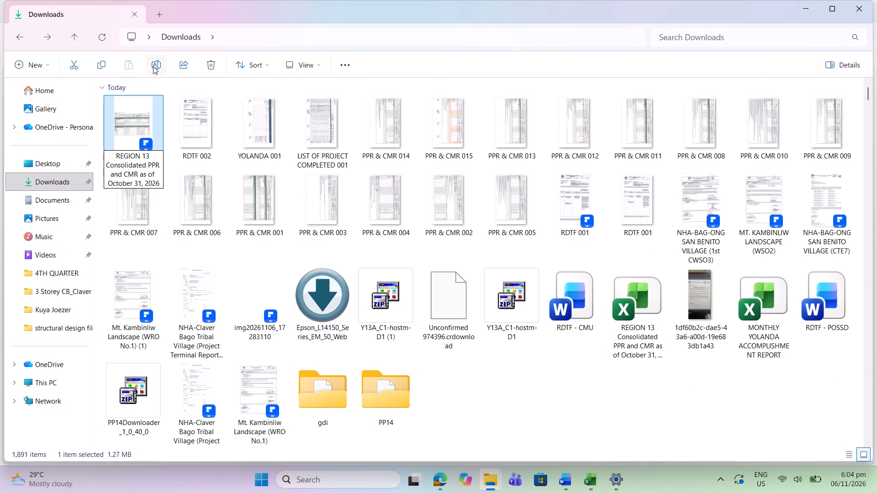
left_click(226, 86)
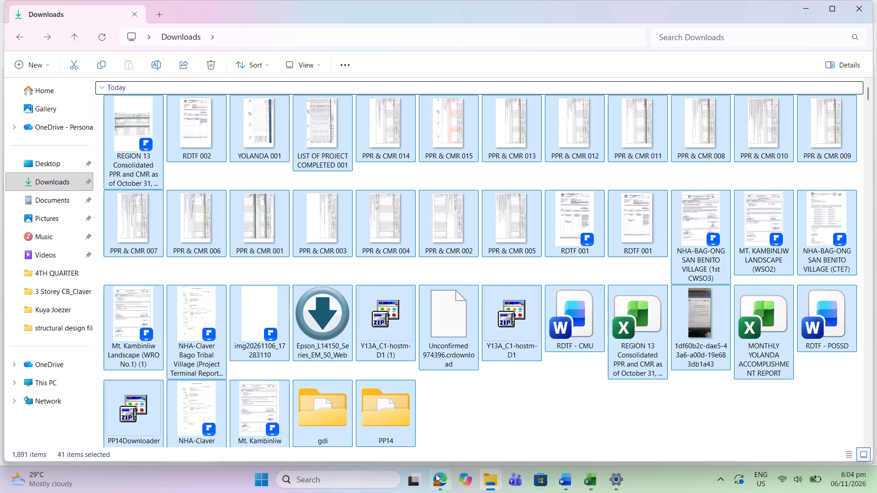
Switch to the Edge browser window that holds the Google Drive folder.
left_click(440, 479)
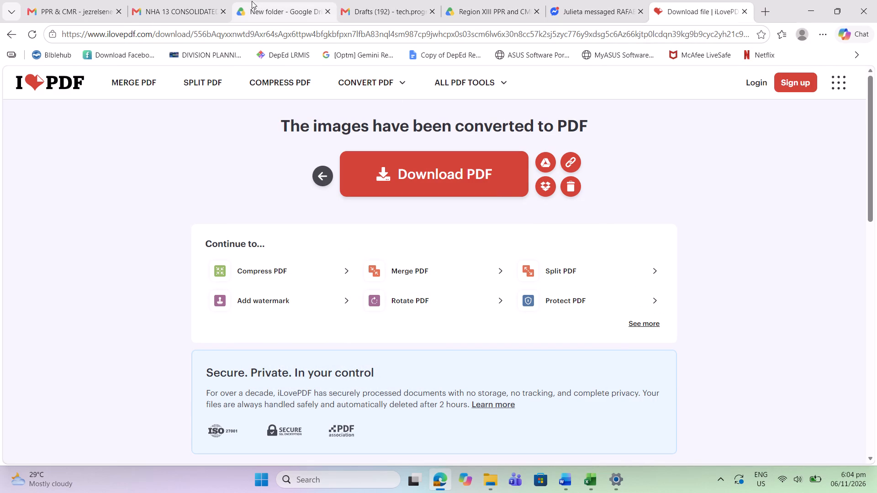
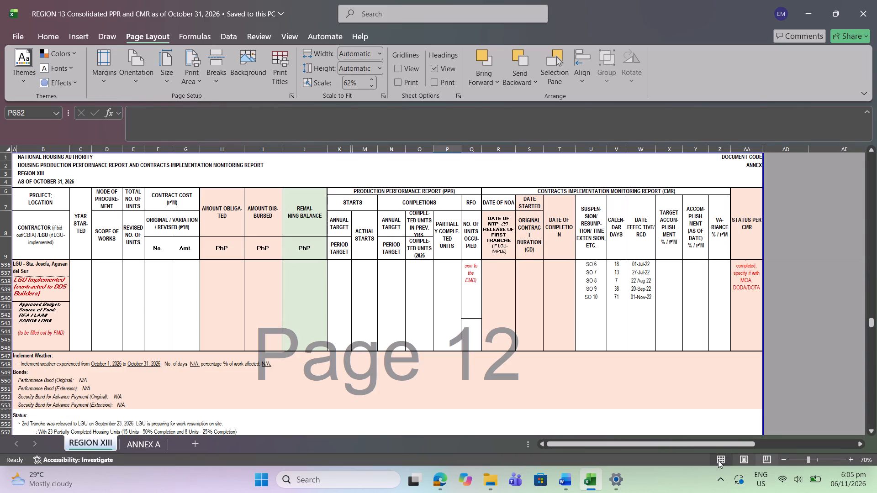
Switch the REGION XIII worksheet of the consolidated PPR and CMR workbook to Normal view.
left_click(718, 460)
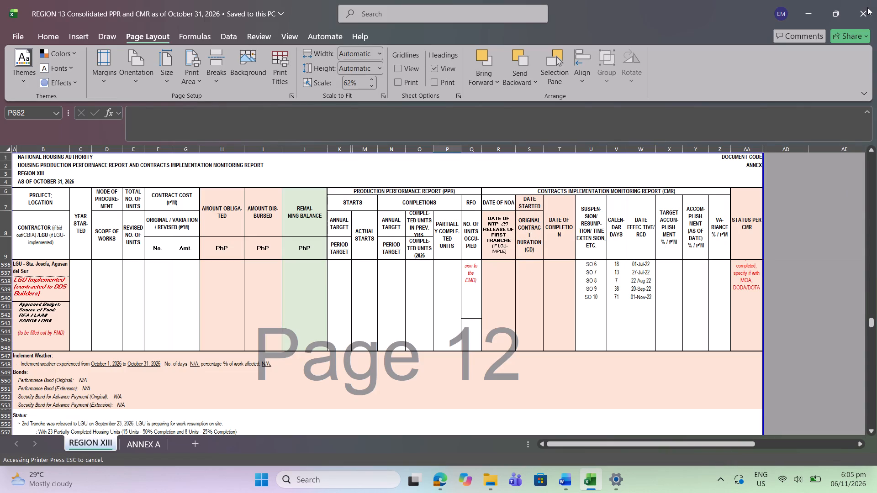
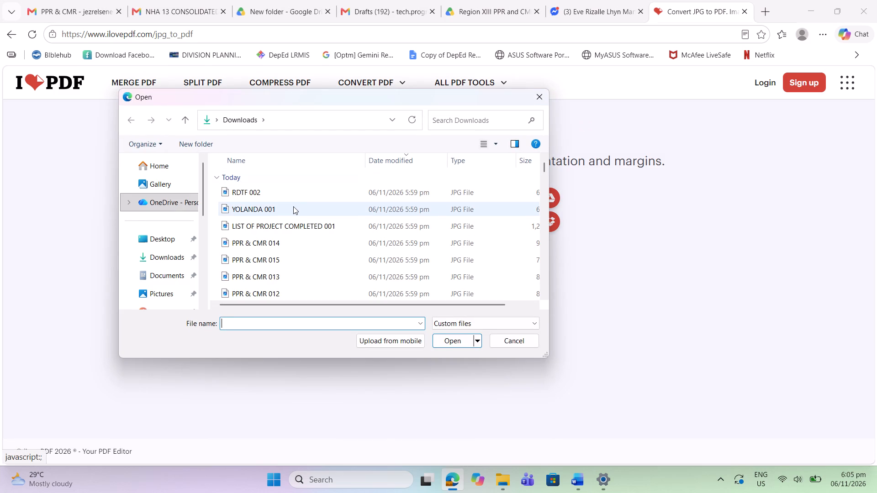
Load the YOLANDA 001 scan from Downloads, rotate it upright and convert it to PDF.
double_click(293, 206)
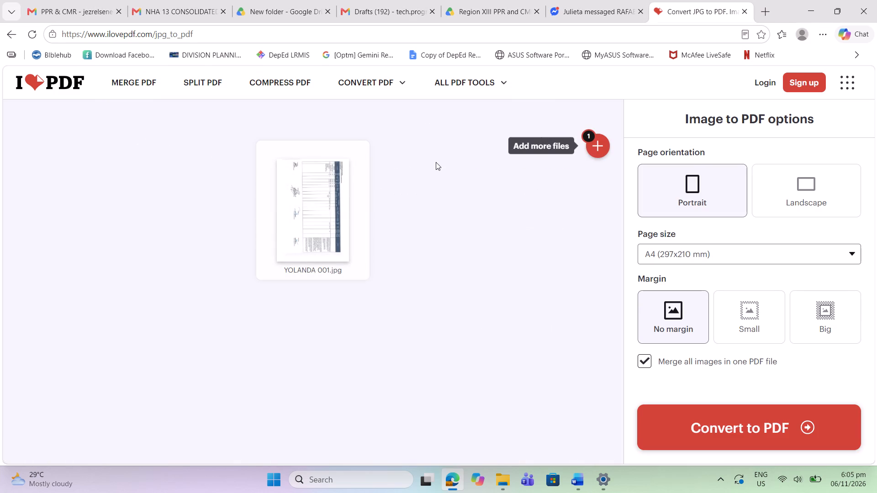
double_click(341, 152)
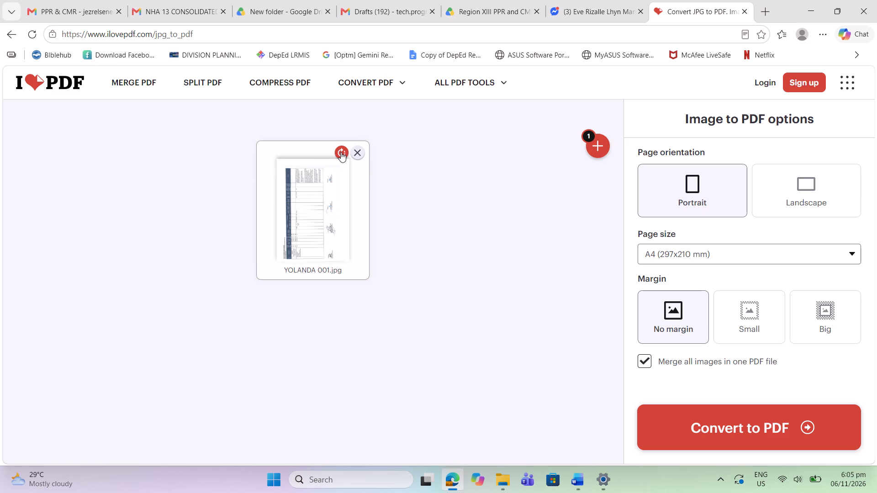
left_click(341, 152)
left_click(690, 433)
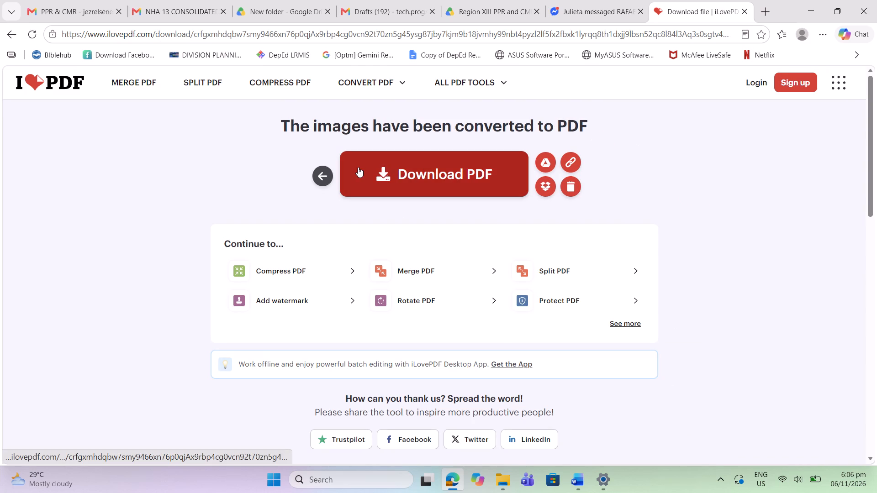
Return to the JPG to PDF converter's start page and open the image selection for another scan.
left_click(322, 176)
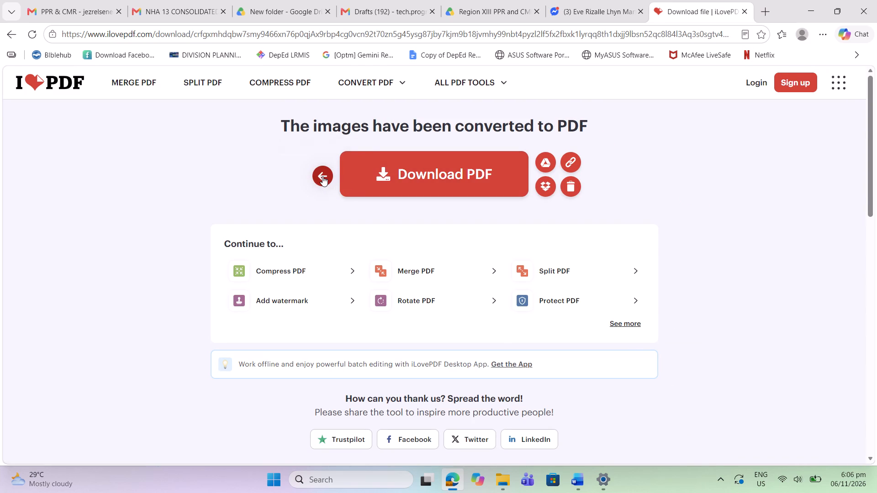
left_click(381, 196)
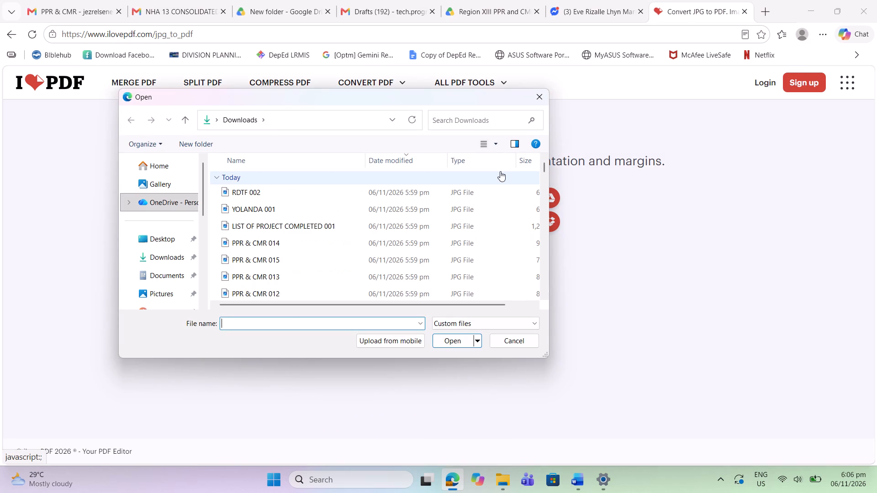
Load the LIST OF PROJECT COMPLETED 001 scan from Downloads, rotate it three quarter turns and convert it to PDF.
double_click(309, 222)
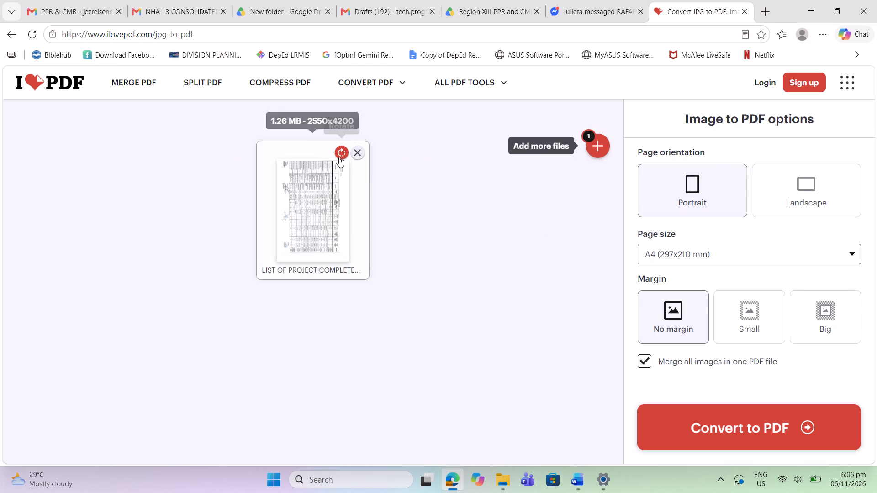
left_click(341, 155)
left_click(341, 155)
left_click(341, 155)
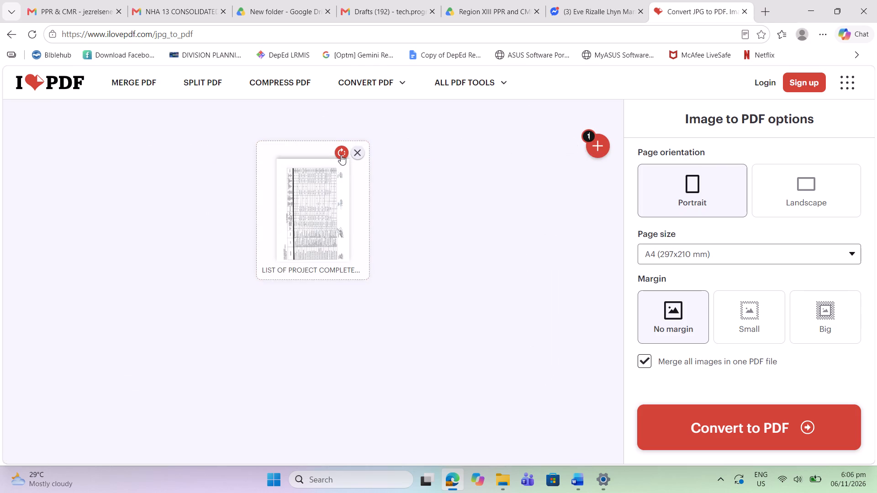
left_click(698, 419)
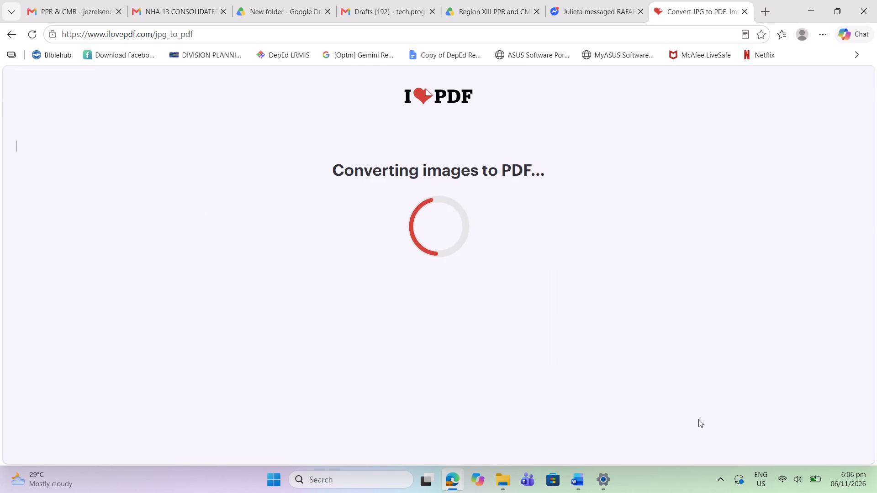
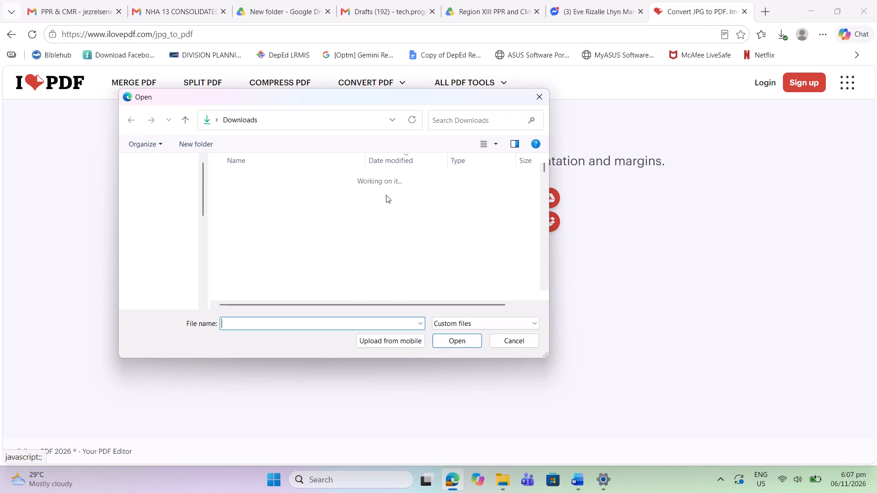
Load the RDTF 002 scan from Downloads into the JPG to PDF converter.
left_click(545, 166)
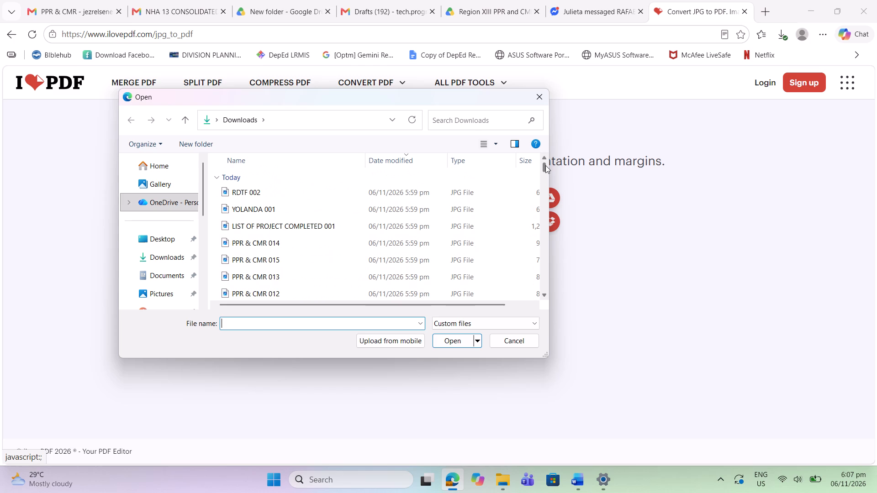
double_click(267, 195)
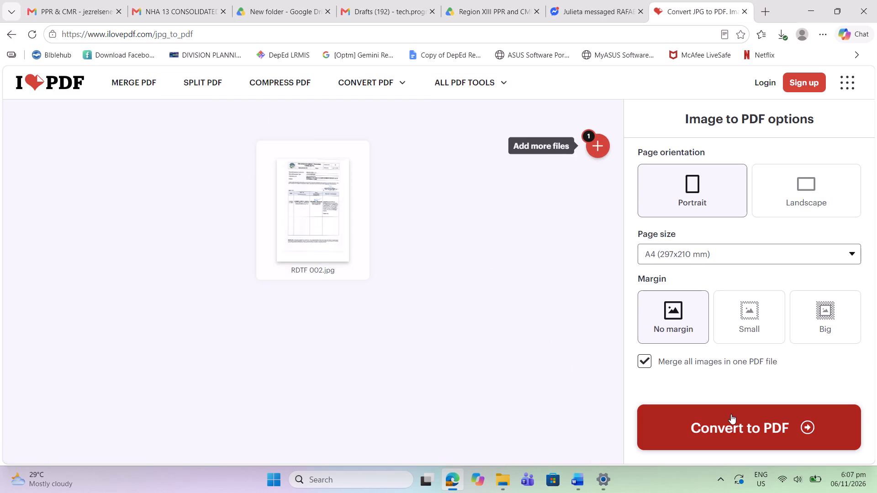
Convert the loaded RDTF 002 scan to PDF.
left_click(731, 435)
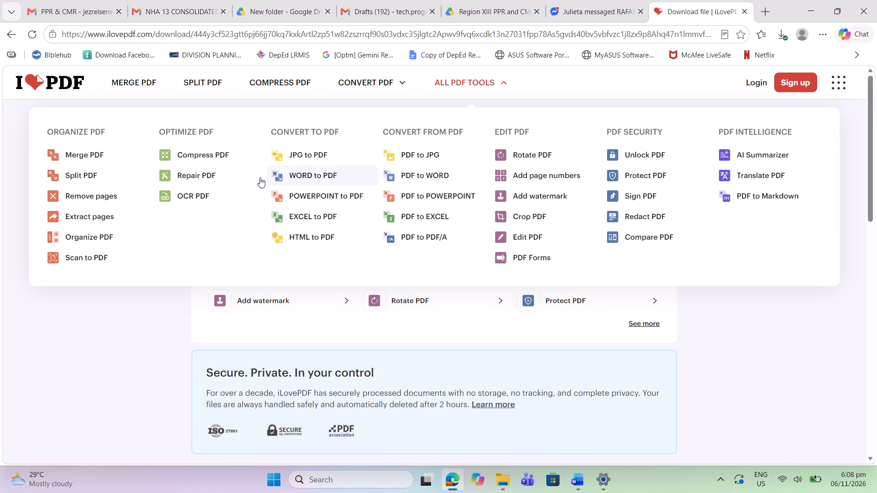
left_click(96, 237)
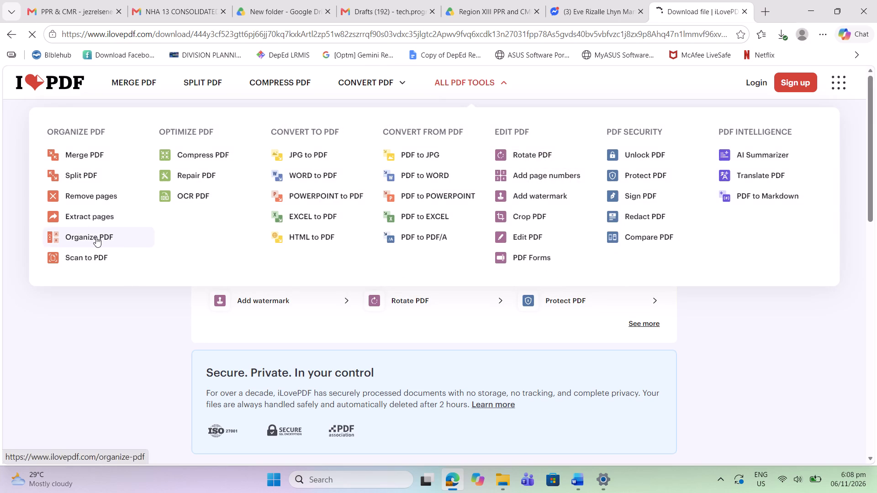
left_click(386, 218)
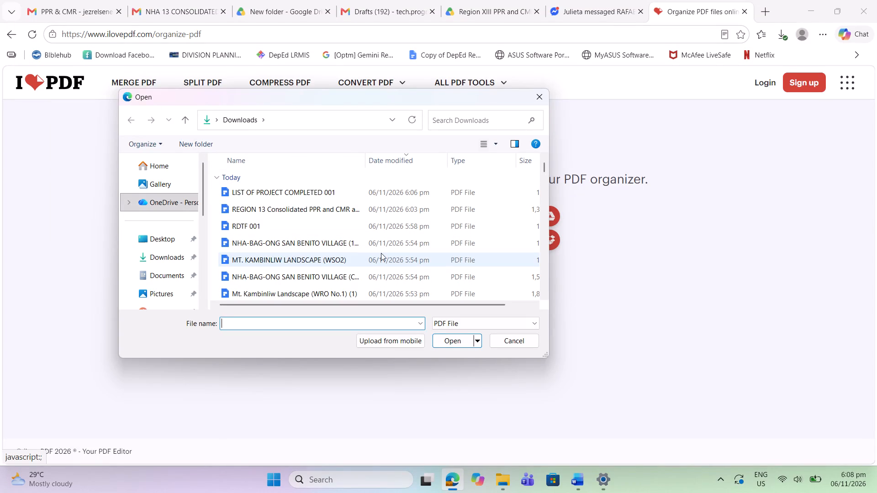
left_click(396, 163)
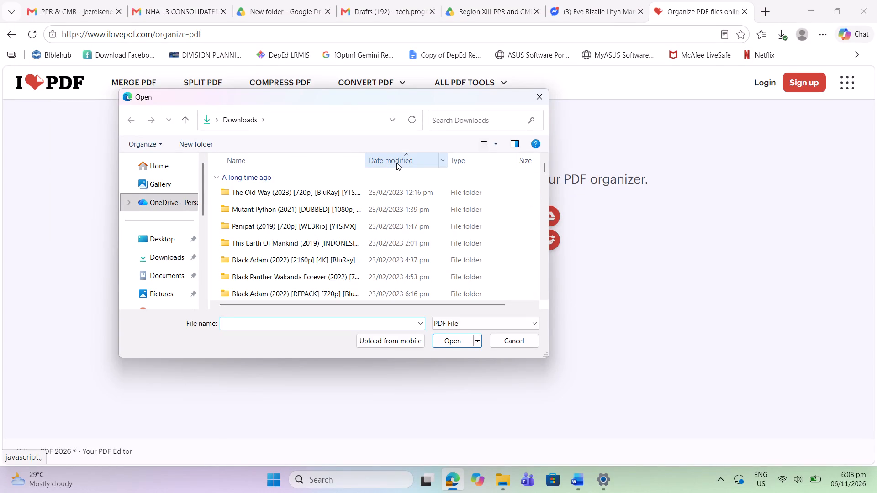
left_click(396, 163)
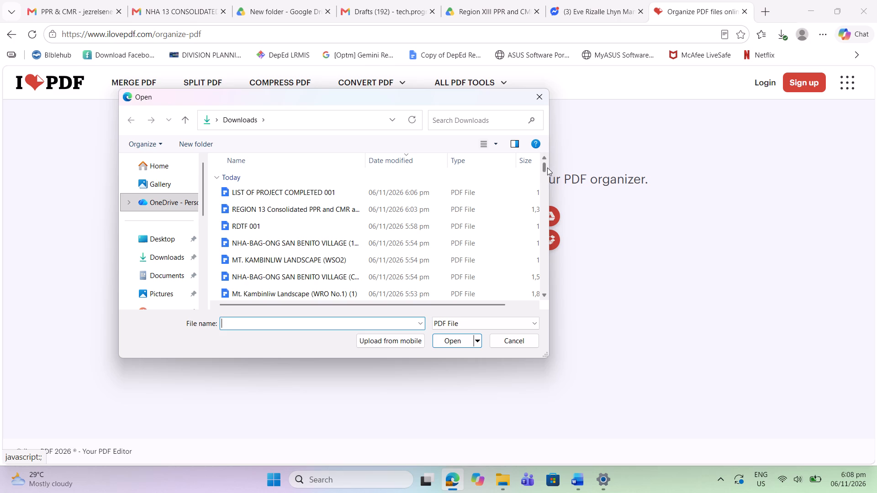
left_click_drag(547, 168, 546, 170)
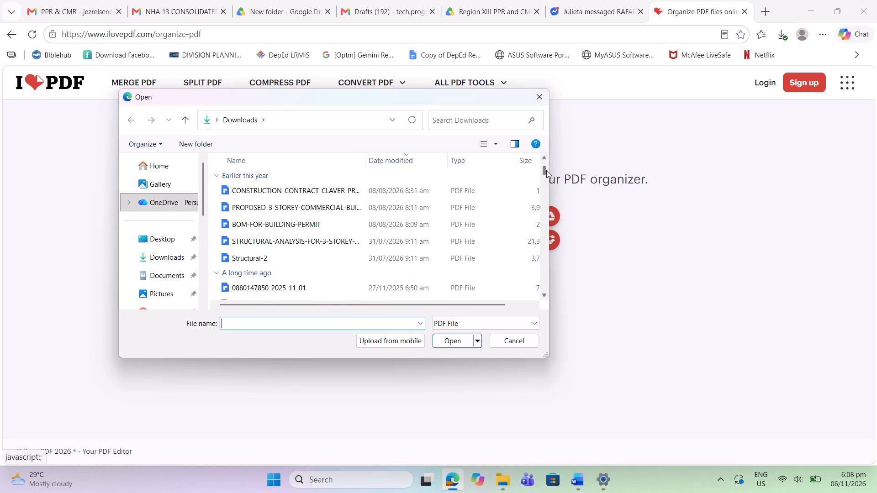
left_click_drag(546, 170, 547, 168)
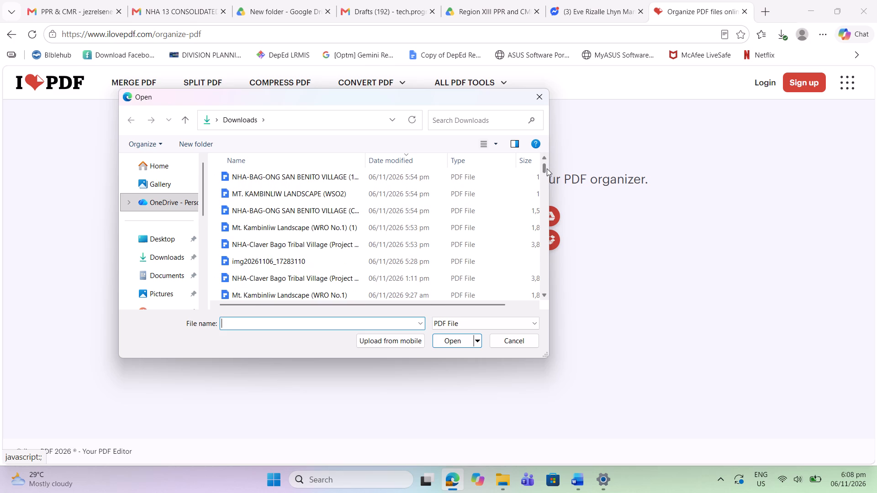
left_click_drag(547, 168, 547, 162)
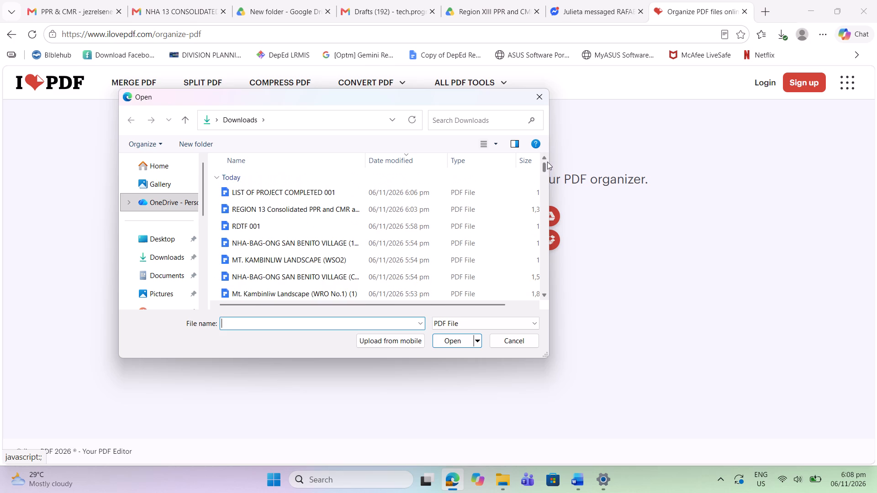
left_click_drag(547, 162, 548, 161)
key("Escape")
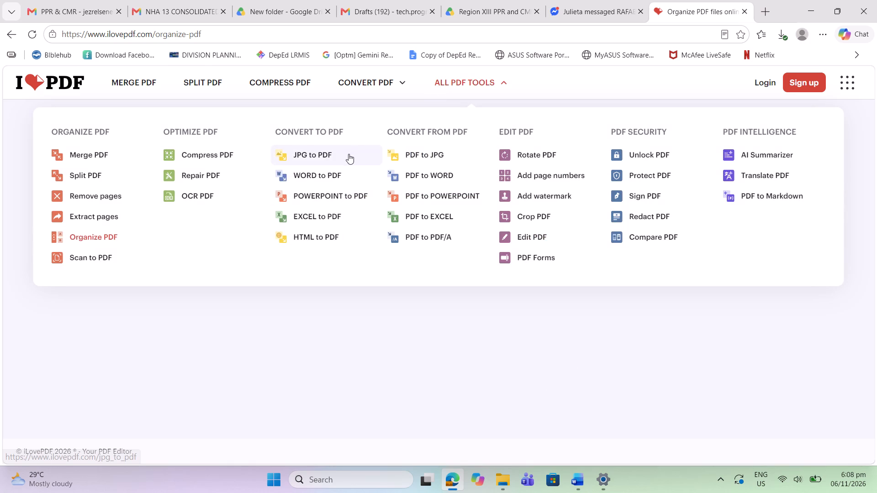
Load the YOLANDA 001 scan into the JPG to PDF converter, rotate it upright, convert it and download the PDF.
left_click(349, 154)
left_click(390, 220)
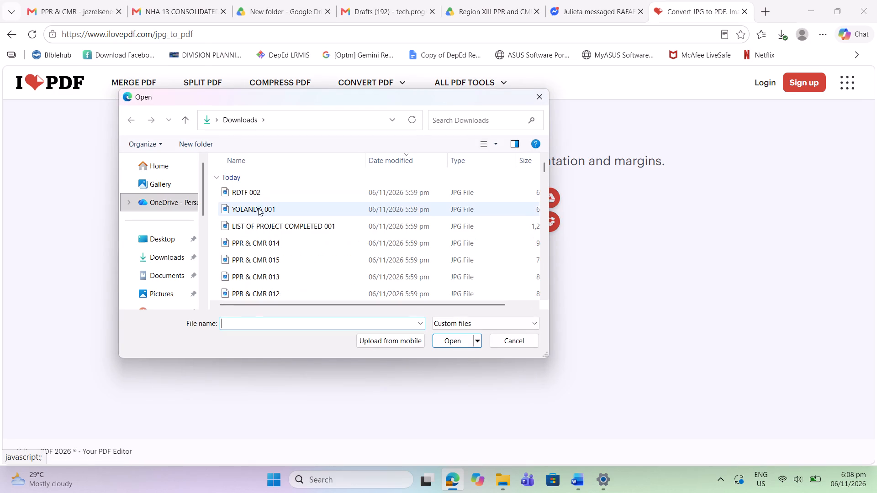
double_click(262, 213)
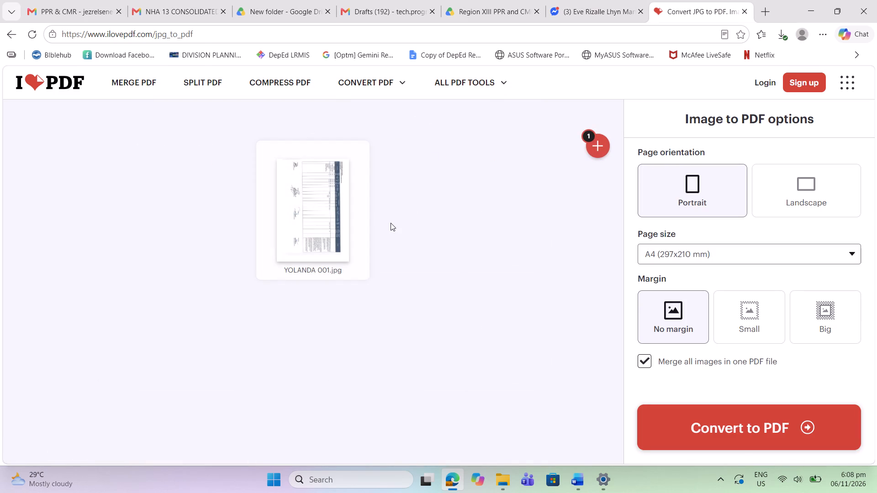
double_click(339, 155)
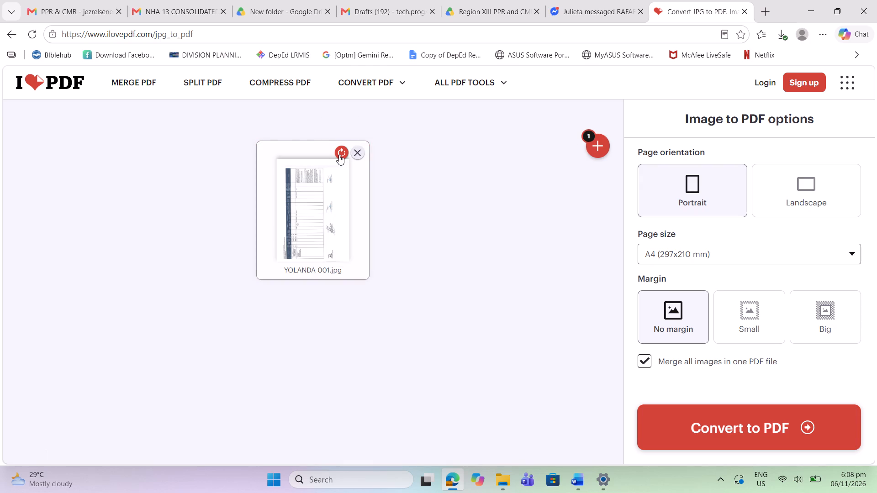
left_click(339, 155)
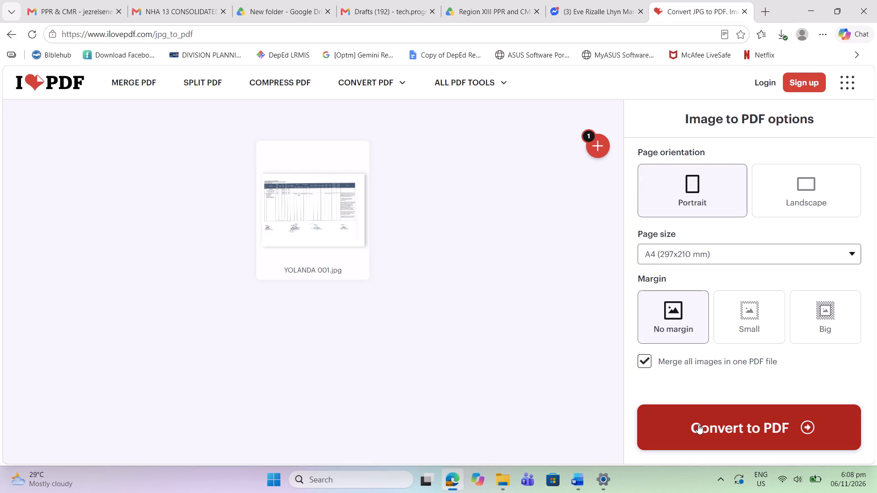
left_click(698, 424)
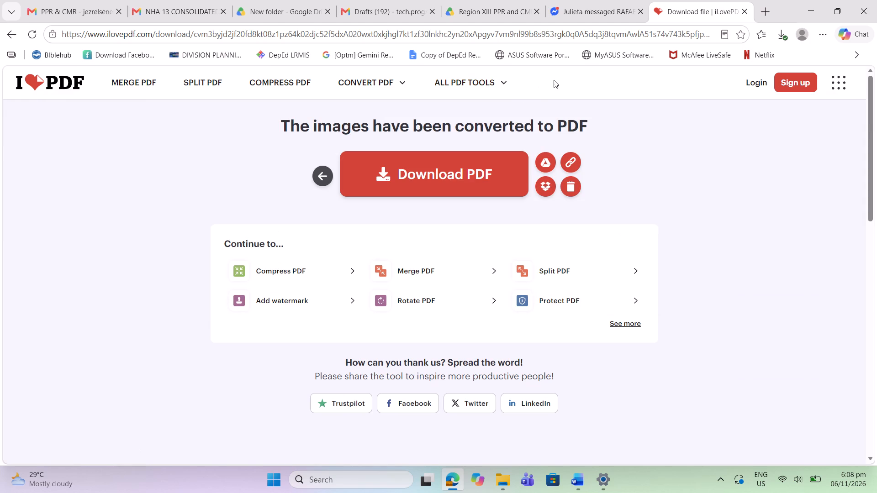
left_click(501, 164)
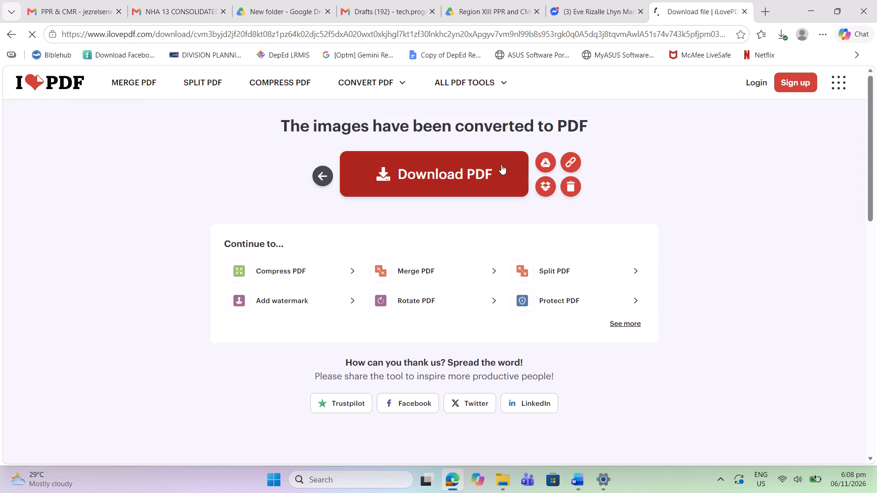
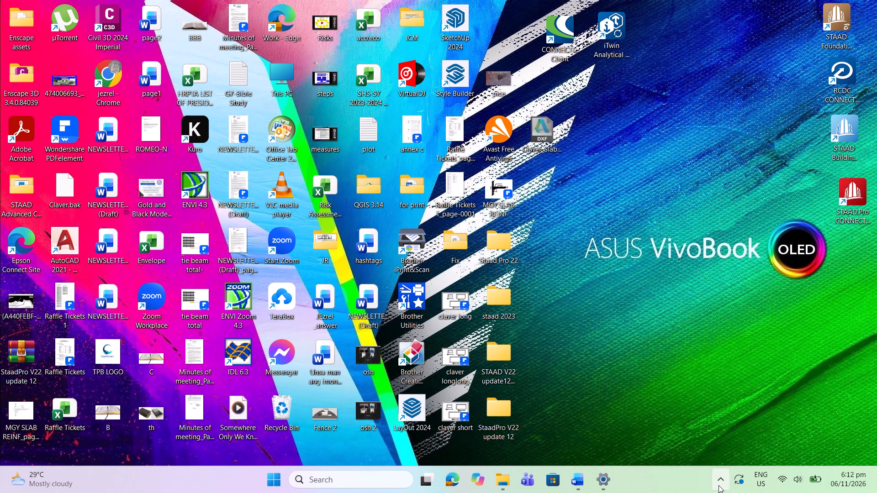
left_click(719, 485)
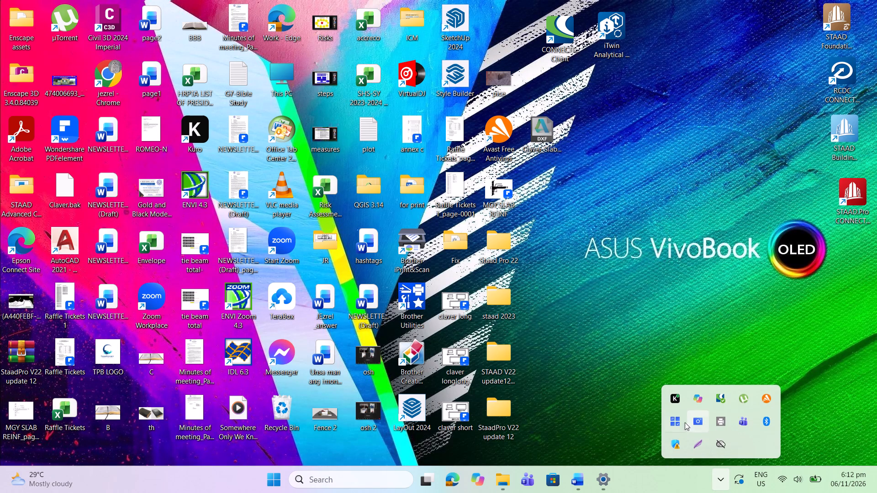